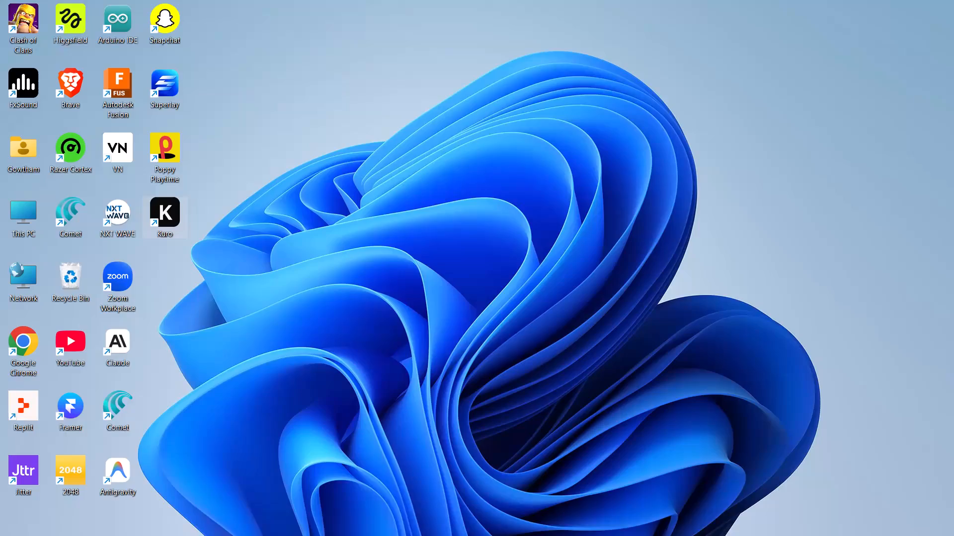
# Switch to Chrome and open LAB_REPORT_1 back 2.docx from the download history.
pyautogui.click(697, 515)
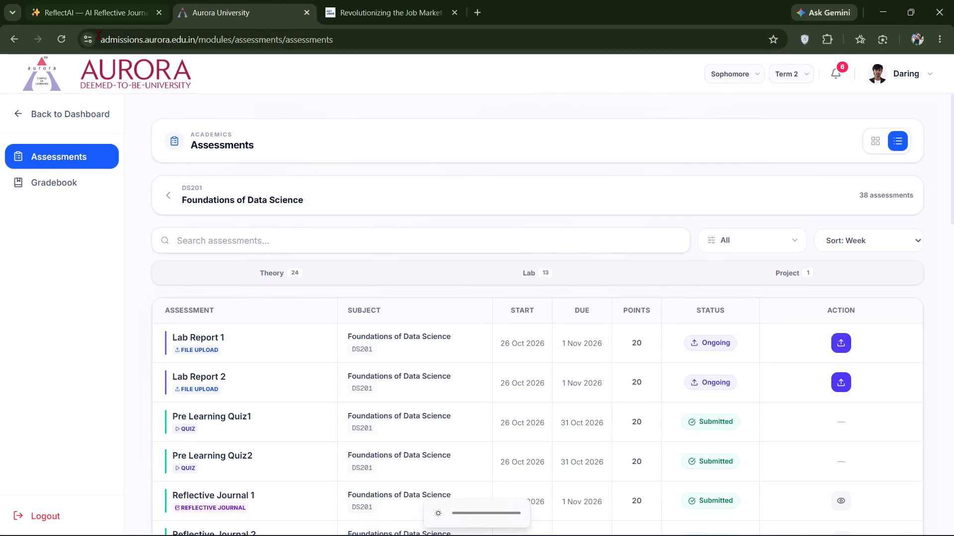
pyautogui.click(59, 42)
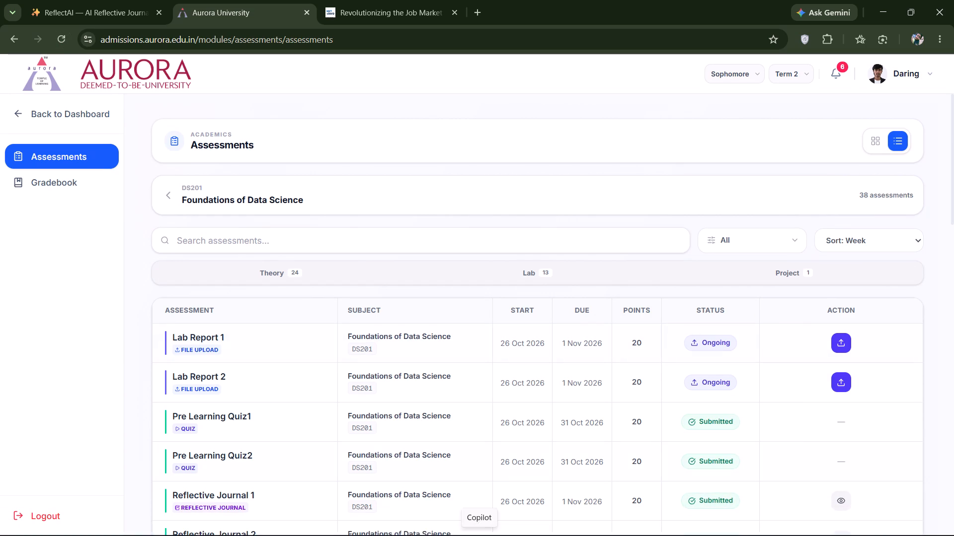
pyautogui.click(949, 43)
pyautogui.click(781, 216)
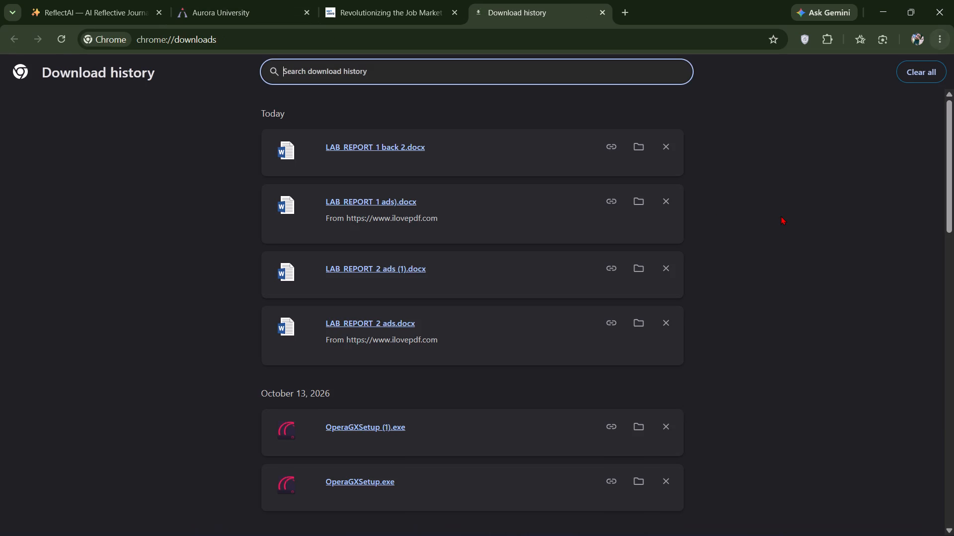
pyautogui.click(366, 145)
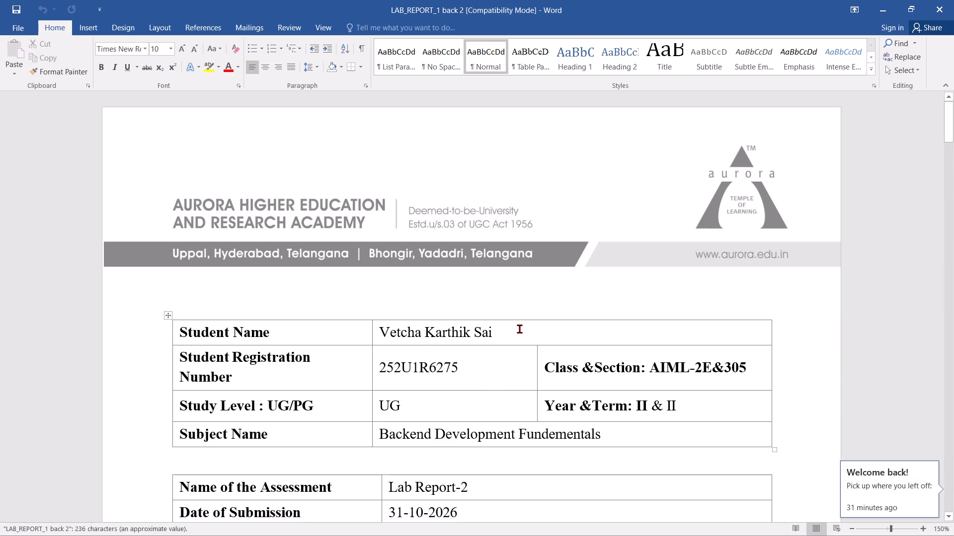
# Replace the Student Name entry in the first page's details table with the submitting student's name.
pyautogui.click(519, 329)
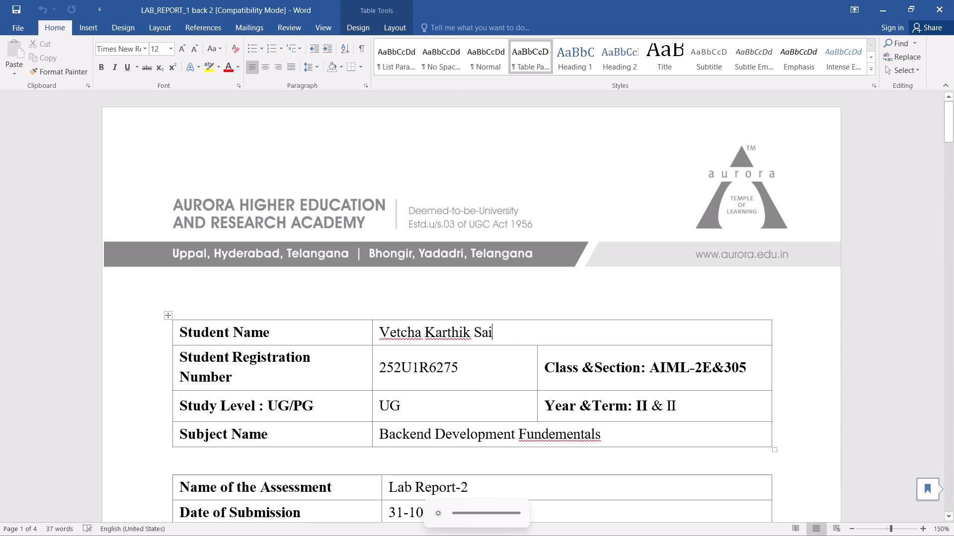
pyautogui.press('BackSpace')
pyautogui.press('BackSpace')
pyautogui.press('BackSpace')
pyautogui.press('BackSpace')
pyautogui.press('BackSpace')
pyautogui.press('BackSpace')
pyautogui.press('BackSpace')
pyautogui.press('BackSpace')
pyautogui.press('BackSpace')
pyautogui.press('BackSpace')
pyautogui.press('BackSpace')
pyautogui.press('BackSpace')
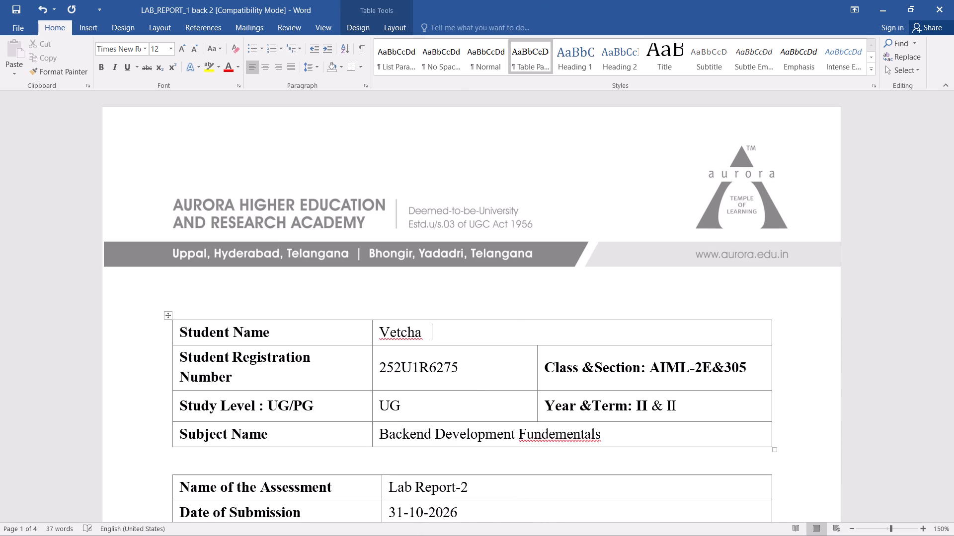
pyautogui.press('BackSpace')
pyautogui.press('BackSpace')
pyautogui.press('BackSpace')
pyautogui.press('BackSpace')
pyautogui.press('BackSpace')
pyautogui.press('BackSpace')
pyautogui.press('BackSpace')
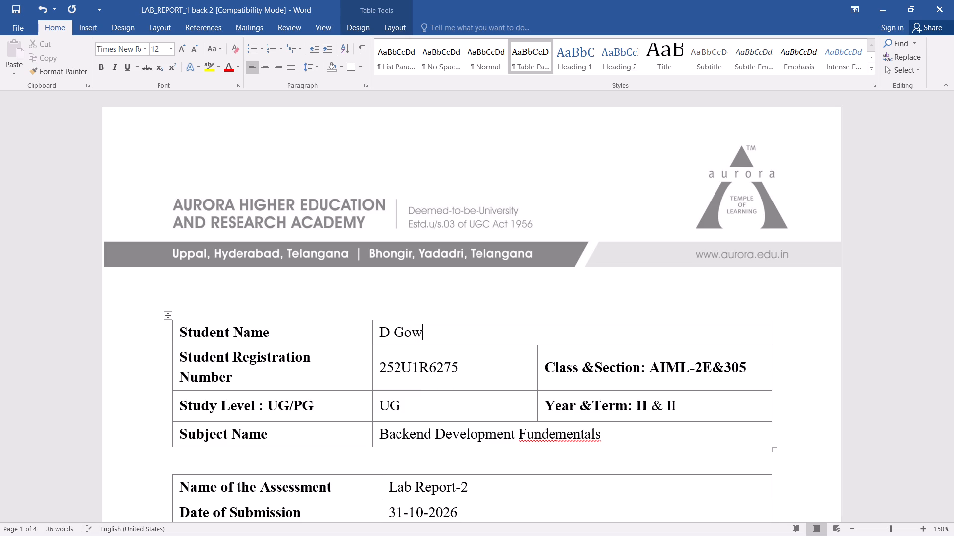
# Replace the last two digits of the Student Registration Number in the details table.
pyautogui.click(501, 364)
pyautogui.press('BackSpace')
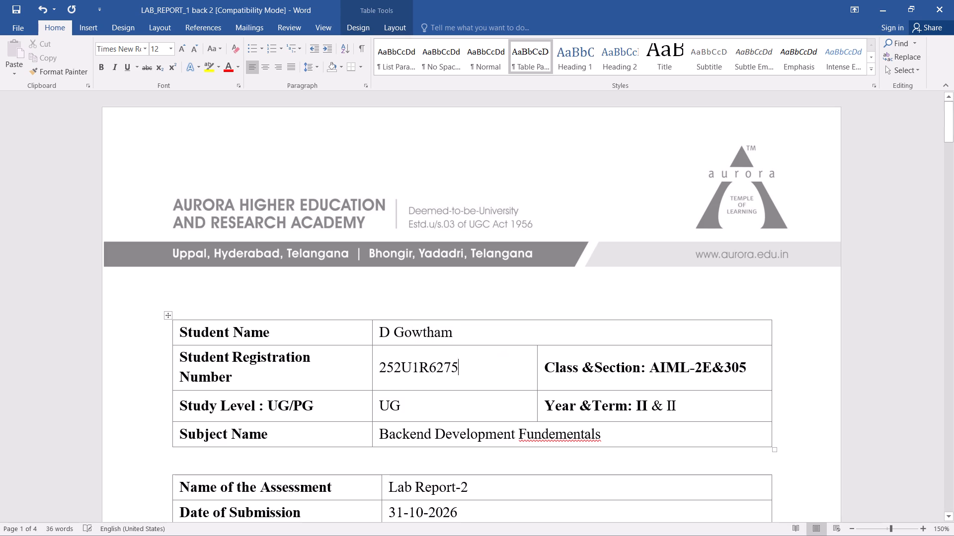
pyautogui.press('BackSpace')
pyautogui.write('89')
# Look through all pages of the lab report to review the pasted screenshots.
pyautogui.scroll(-2, 501, 364)
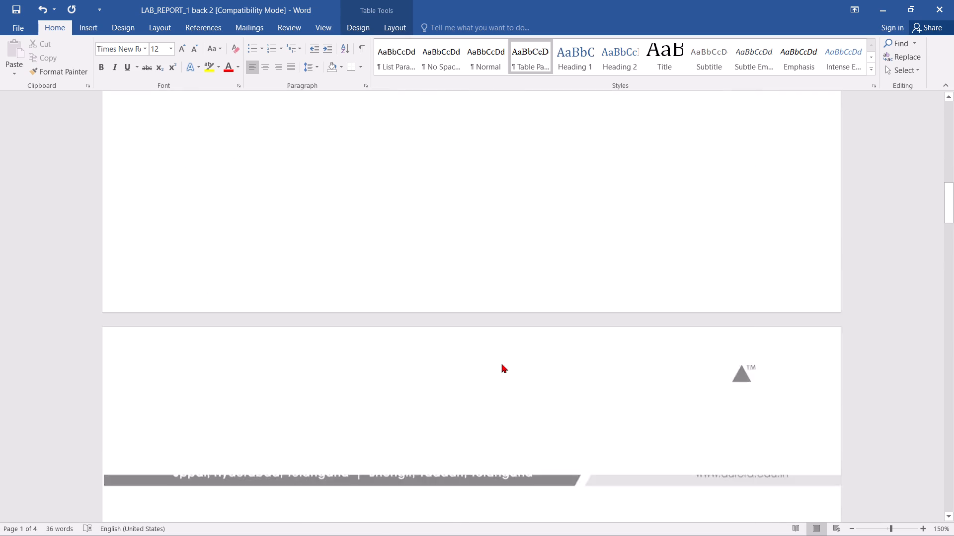
pyautogui.scroll(-4, 501, 364)
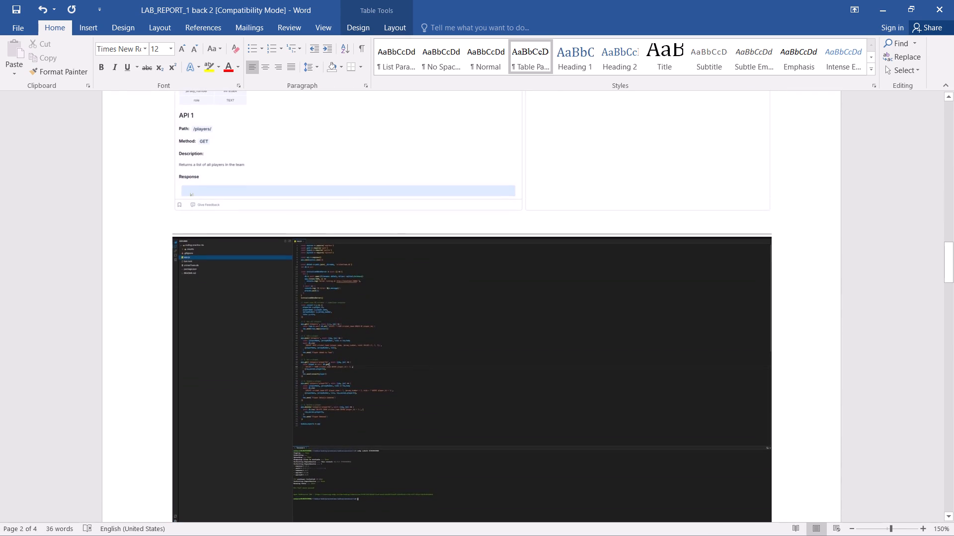
pyautogui.keyDown('ctrl'); pyautogui.scroll(-3, 501, 364); pyautogui.keyUp('ctrl')
pyautogui.scroll(-4, 501, 364)
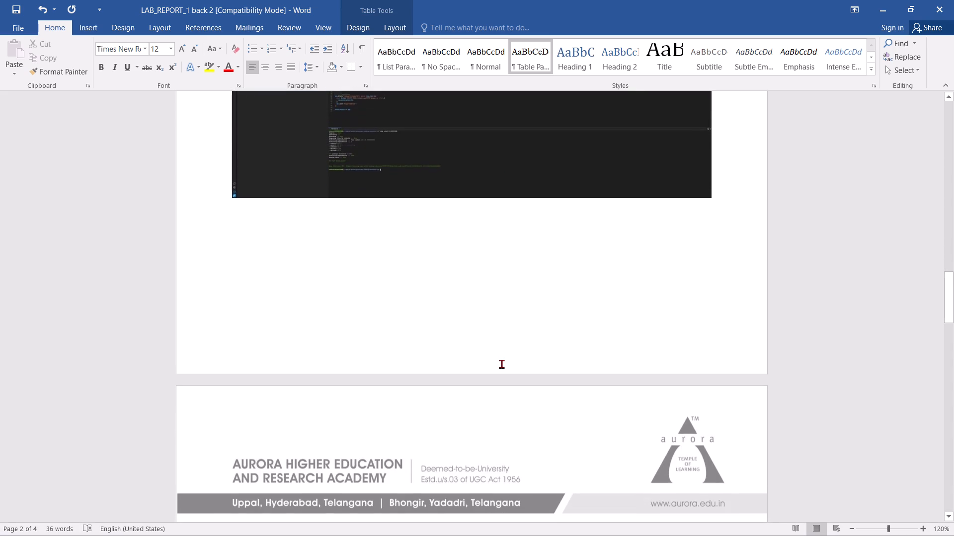
pyautogui.scroll(-7, 501, 364)
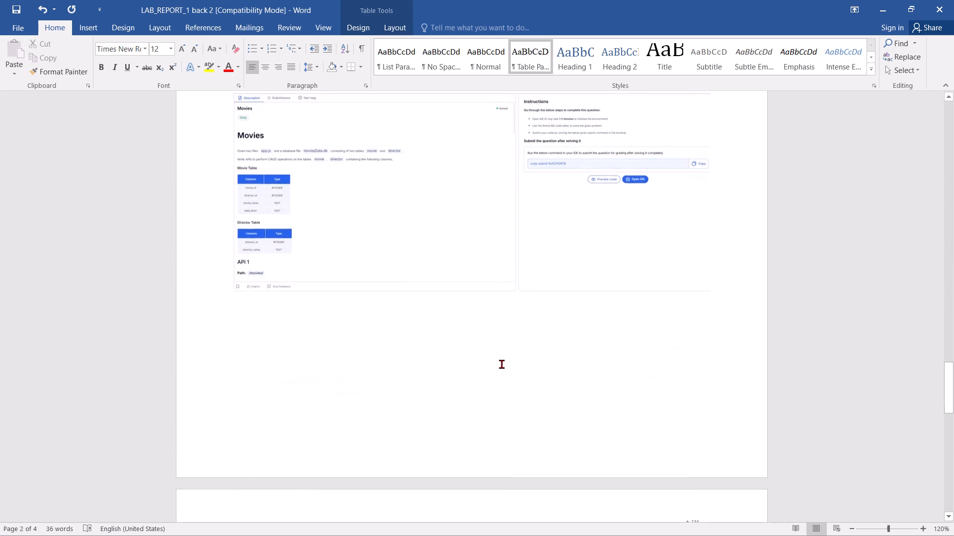
pyautogui.scroll(-3, 501, 364)
pyautogui.scroll(-18, 501, 364)
pyautogui.scroll(14, 501, 364)
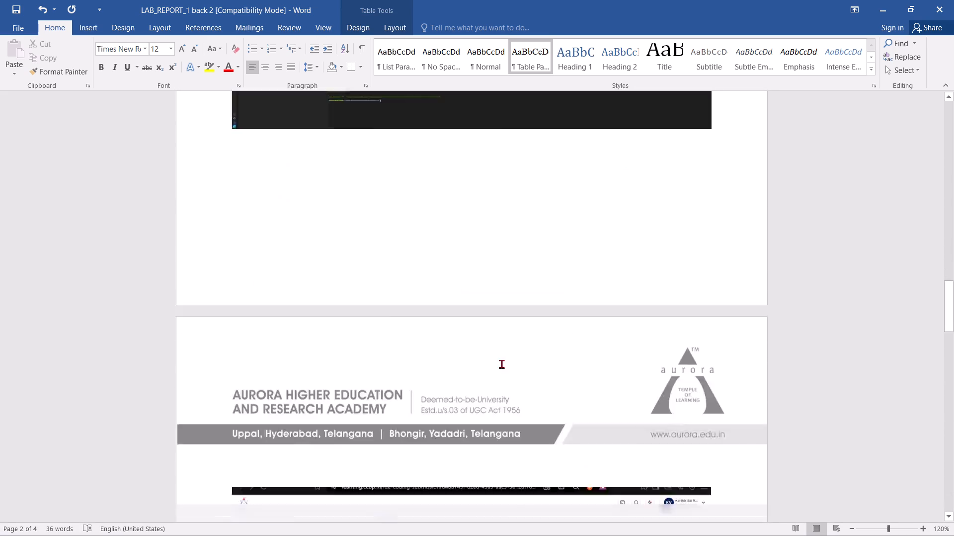
pyautogui.scroll(5, 501, 364)
pyautogui.scroll(-4, 501, 364)
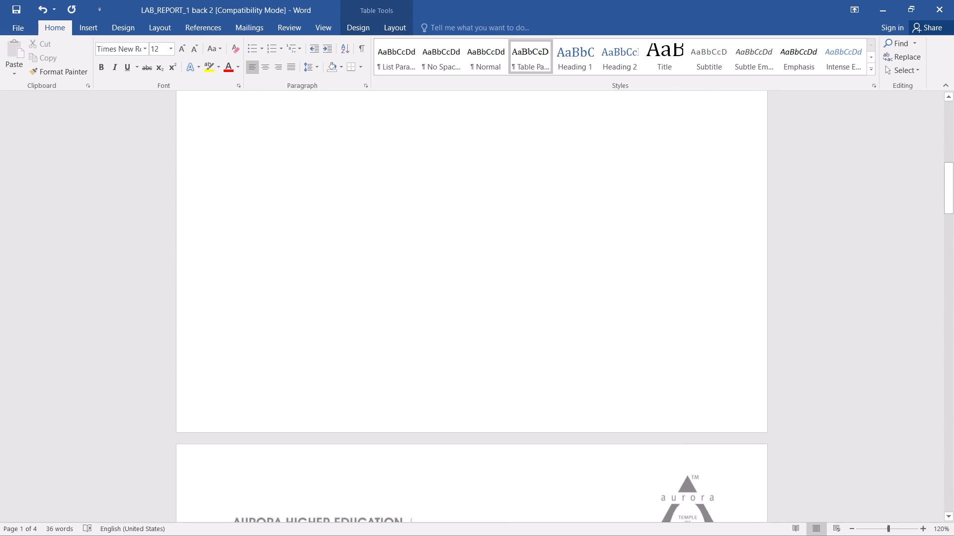
pyautogui.scroll(-3, 501, 364)
pyautogui.scroll(3, 501, 357)
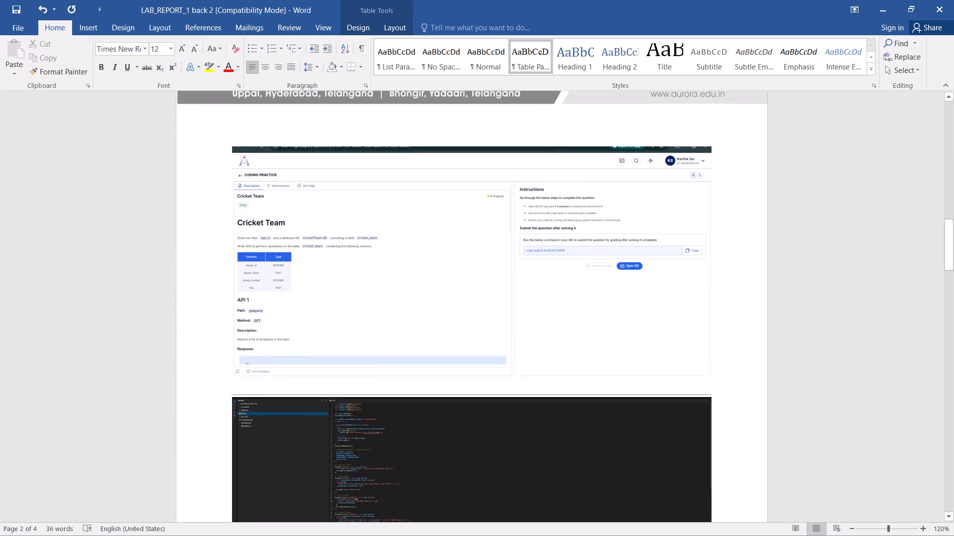
# Examine the Cricket Team coding practice and code editor screenshots on page 2 of the report.
pyautogui.scroll(1, 501, 357)
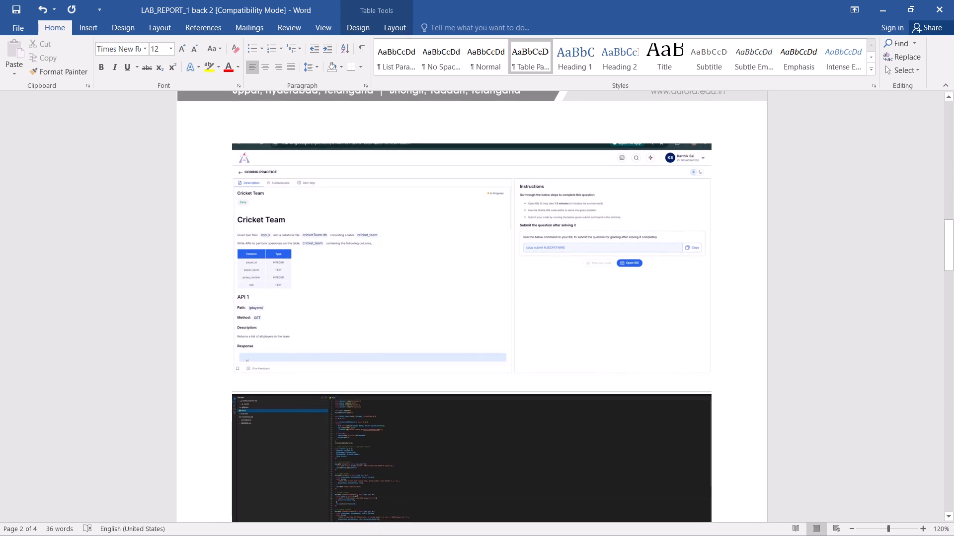
pyautogui.scroll(4, 501, 357)
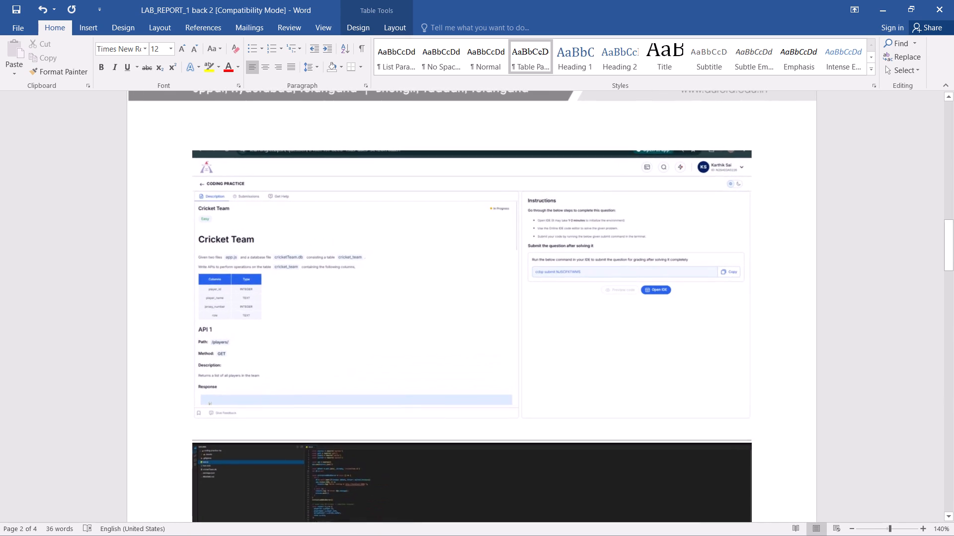
pyautogui.keyDown('ctrl'); pyautogui.scroll(5, 501, 357); pyautogui.keyUp('ctrl')
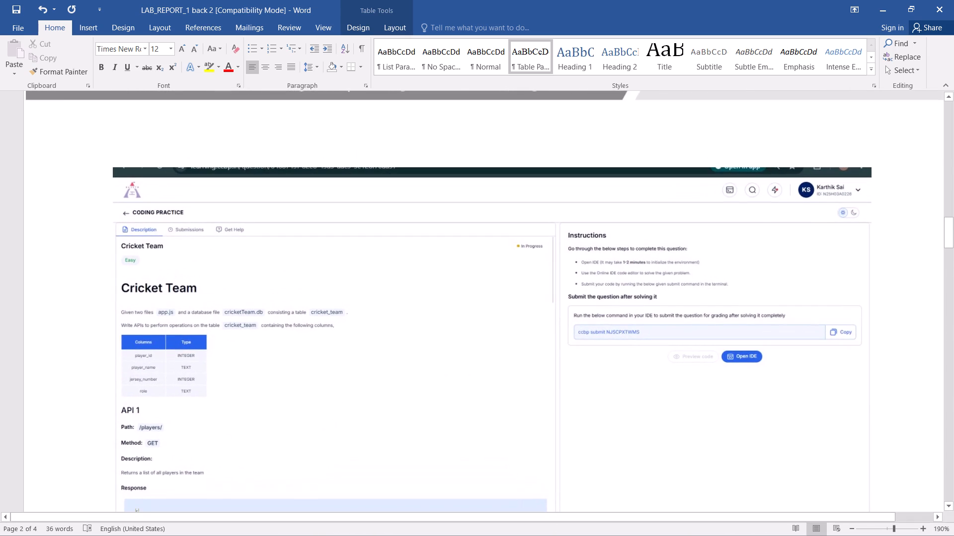
pyautogui.keyDown('ctrl'); pyautogui.scroll(-3, 501, 357); pyautogui.keyUp('ctrl')
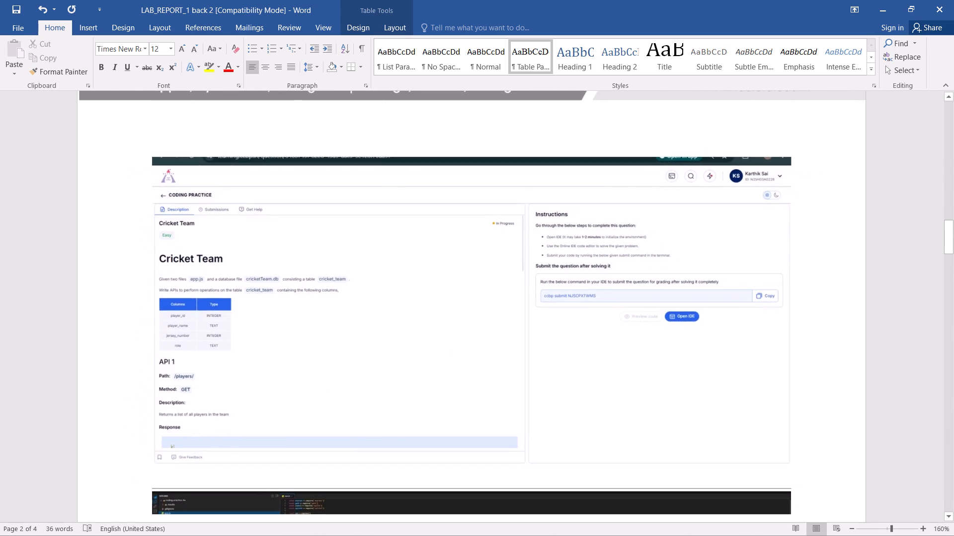
pyautogui.keyDown('ctrl'); pyautogui.scroll(-3, 501, 357); pyautogui.keyUp('ctrl')
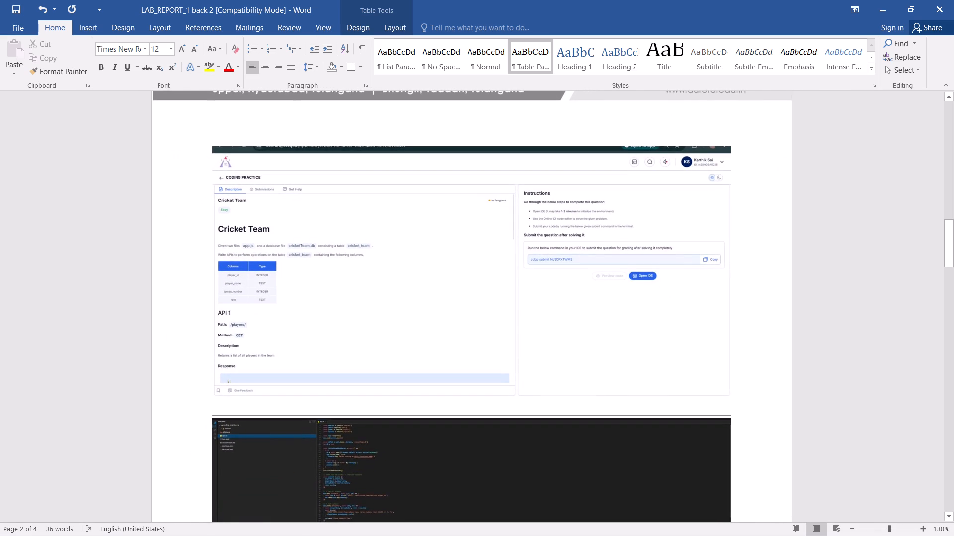
pyautogui.click(469, 333)
pyautogui.scroll(-1, 469, 333)
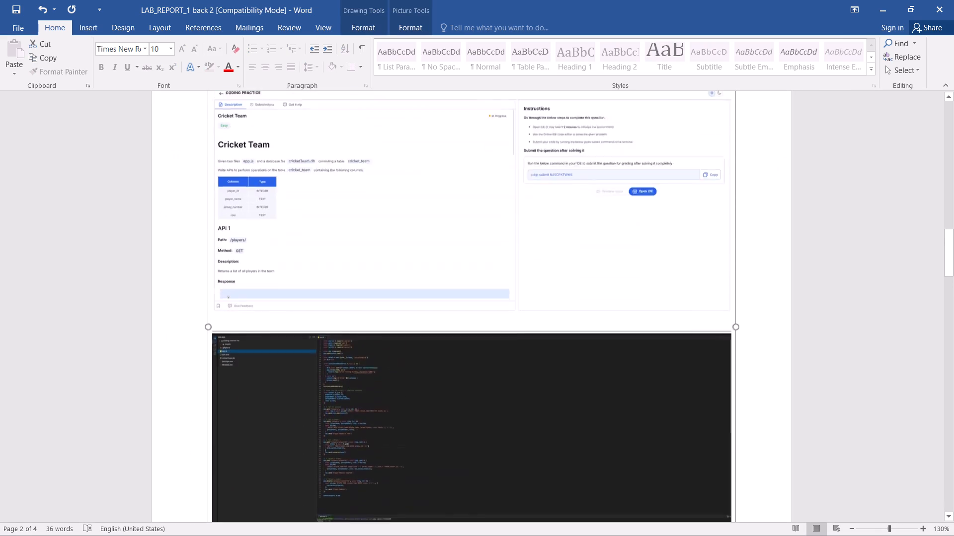
pyautogui.scroll(-1, 469, 333)
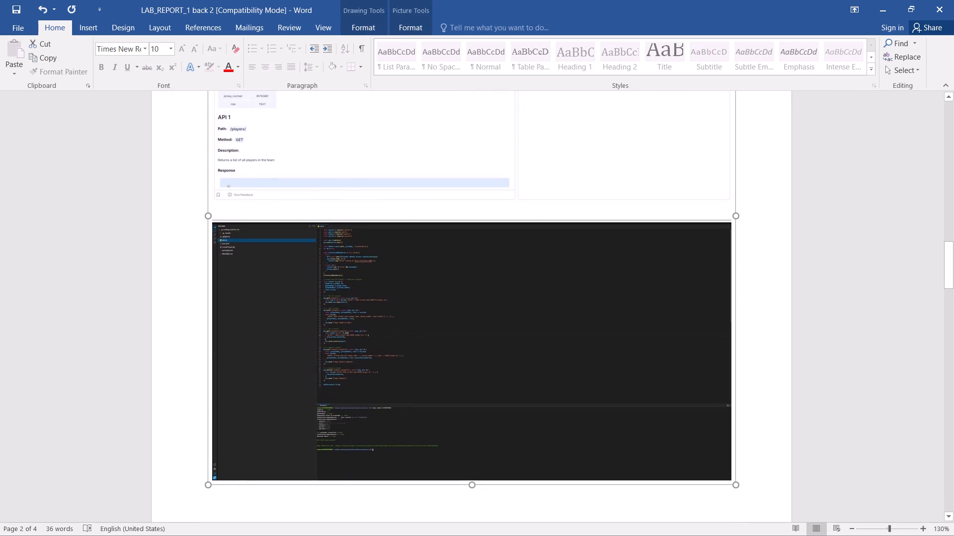
pyautogui.scroll(-2, 469, 333)
pyautogui.scroll(1, 469, 333)
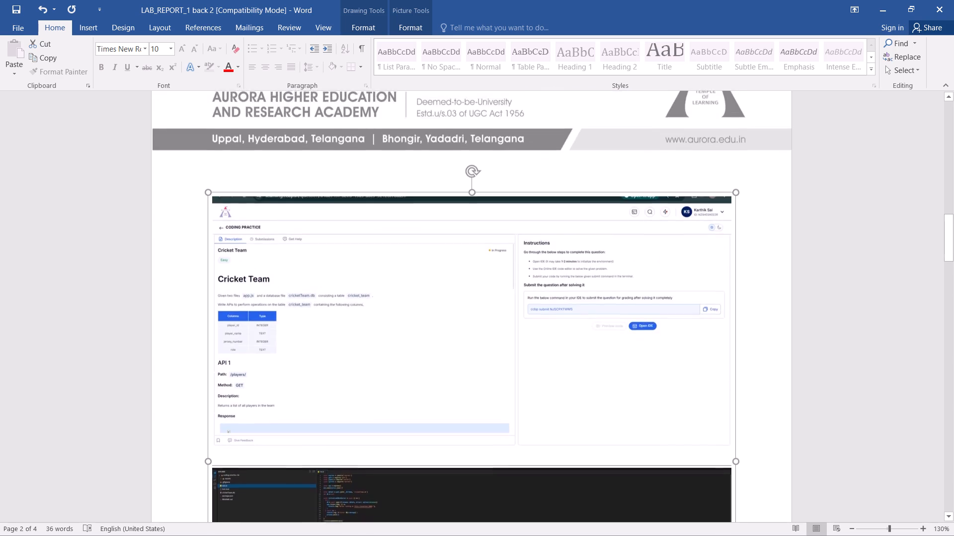
pyautogui.scroll(1, 469, 333)
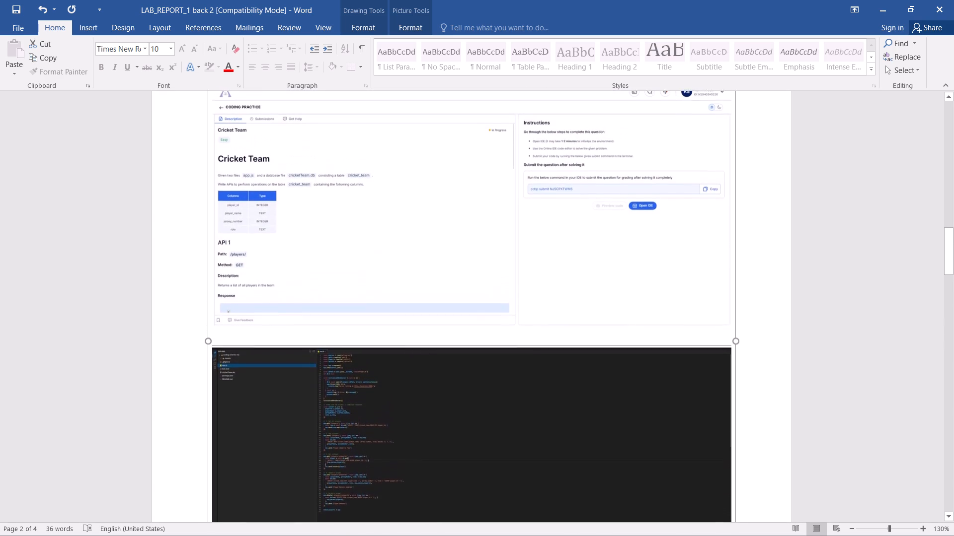
pyautogui.scroll(3, 469, 333)
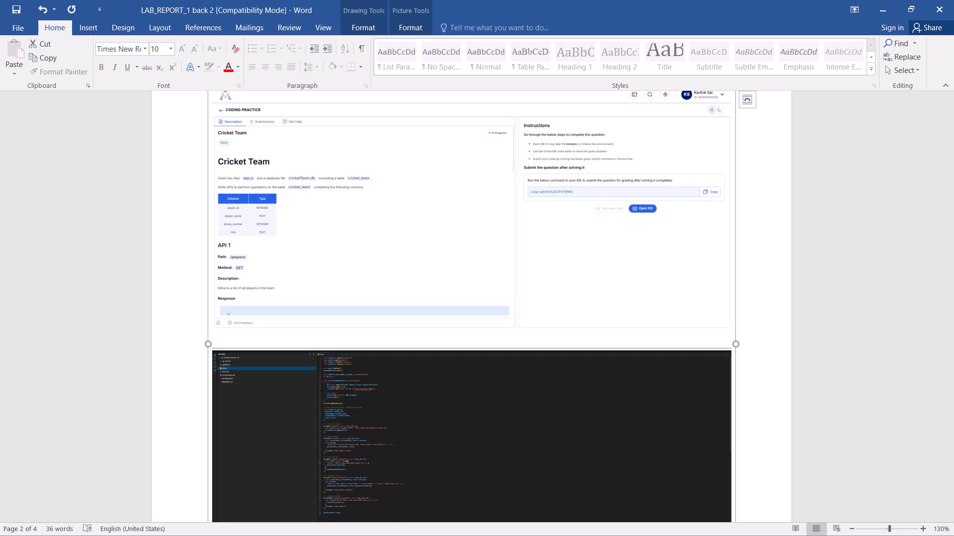
pyautogui.hscroll(1, 469, 333)
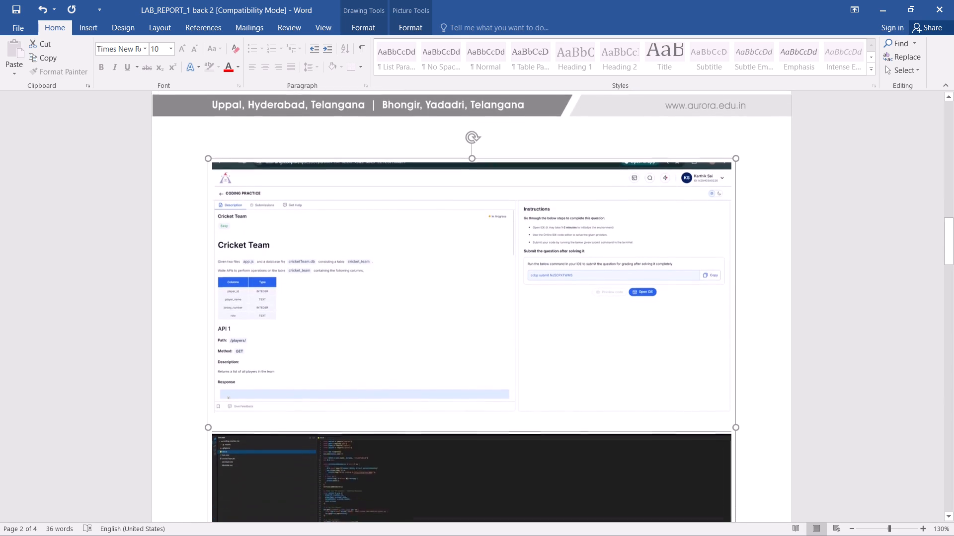
pyautogui.hscroll(1, 469, 333)
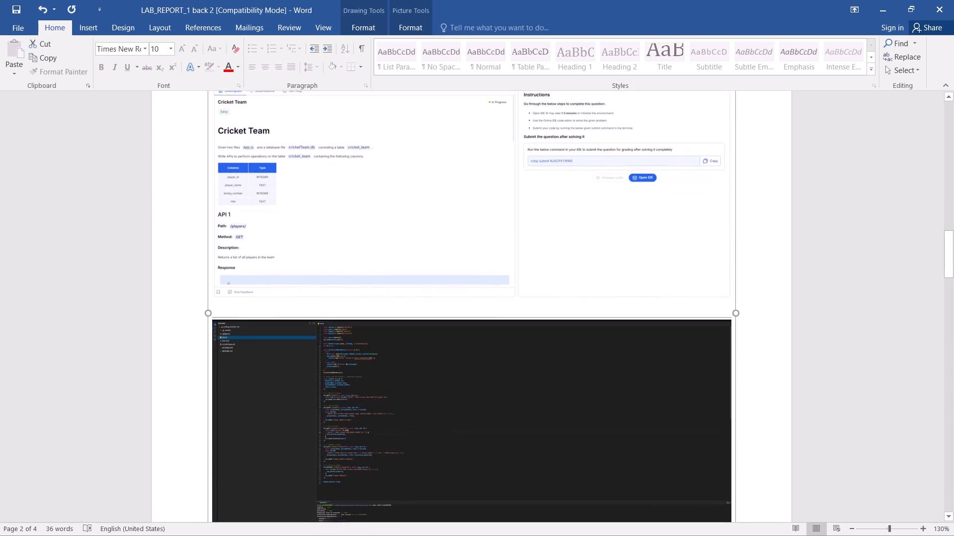
pyautogui.hscroll(1, 469, 333)
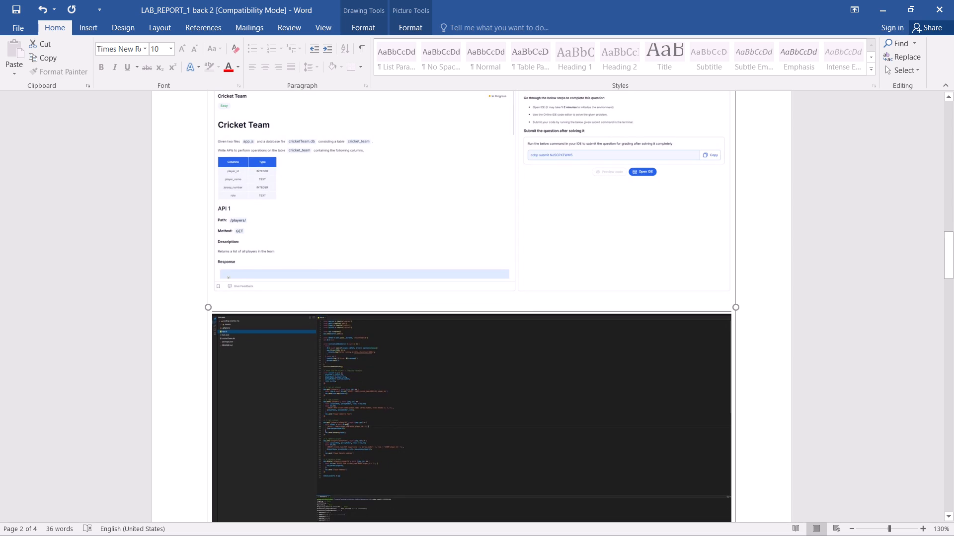
pyautogui.hscroll(1, 469, 333)
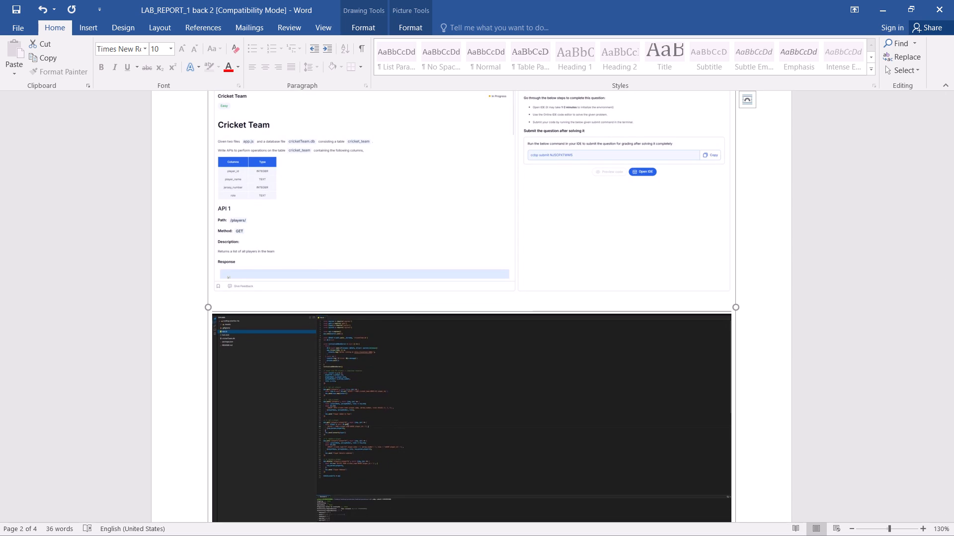
# Examine the submission details and Movies coding practice screenshots on page 3 of the report.
pyautogui.scroll(-4, 469, 333)
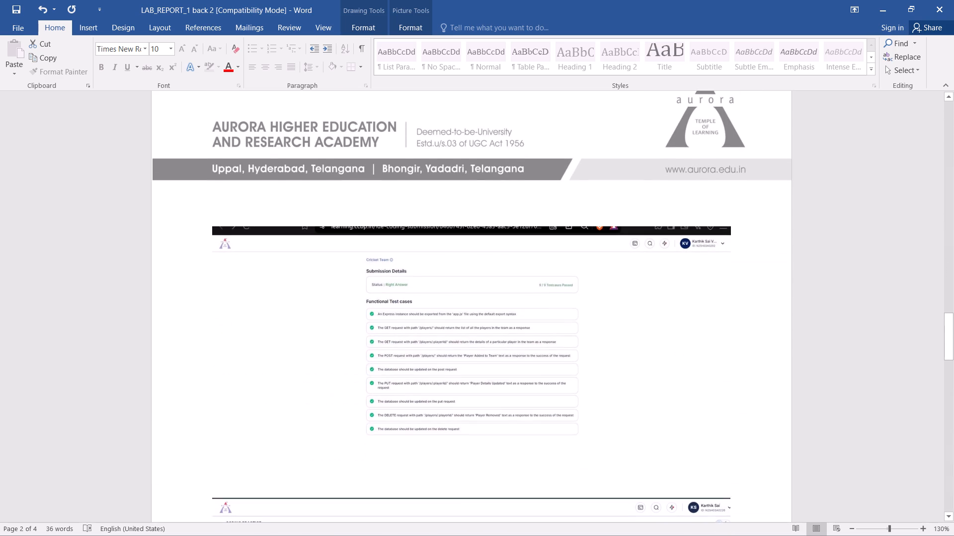
pyautogui.click(422, 358)
pyautogui.scroll(-1, 422, 358)
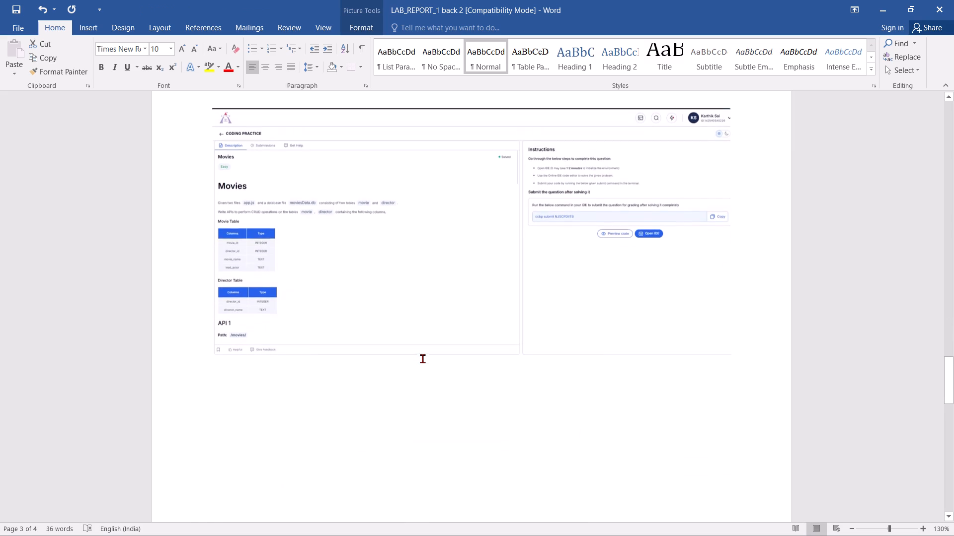
pyautogui.scroll(-1, 422, 358)
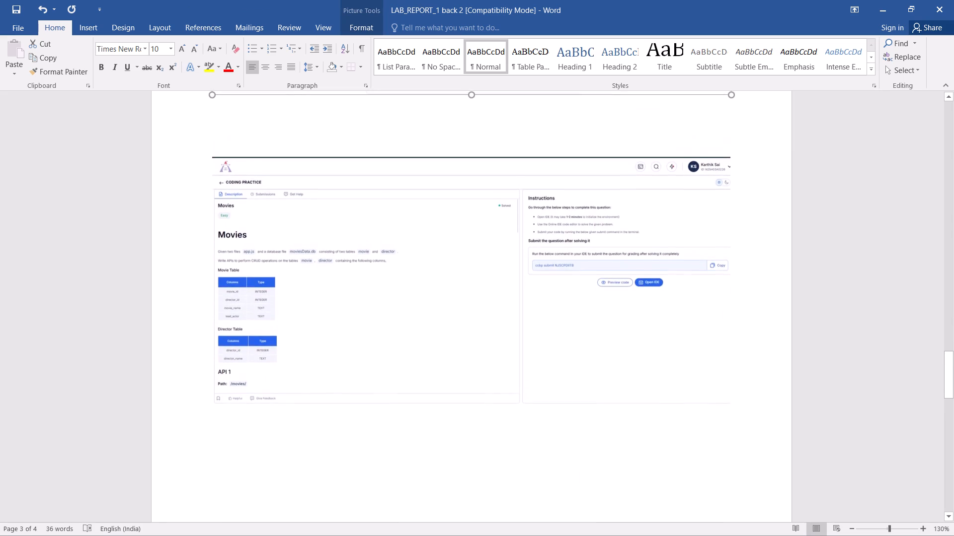
pyautogui.scroll(-1, 422, 358)
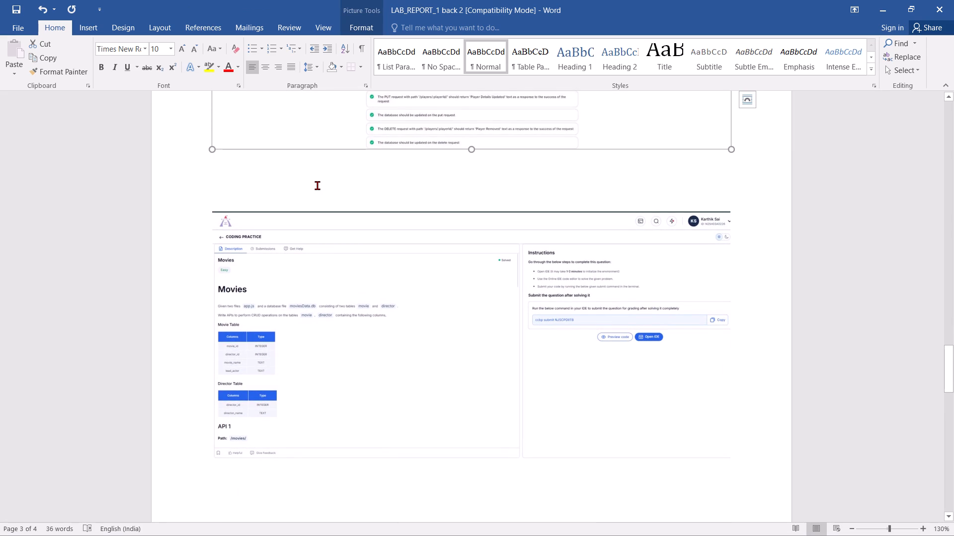
pyautogui.click(315, 362)
pyautogui.scroll(8, 383, 259)
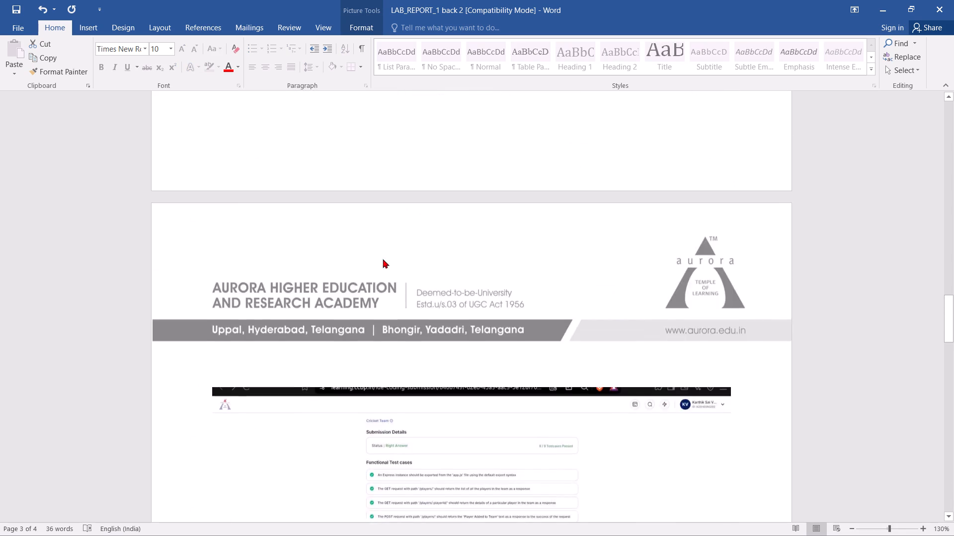
# Look through the lab report again from the details tables on page 1 to the Movies submission screenshot on page 4.
pyautogui.scroll(3, 383, 259)
pyautogui.click(383, 259)
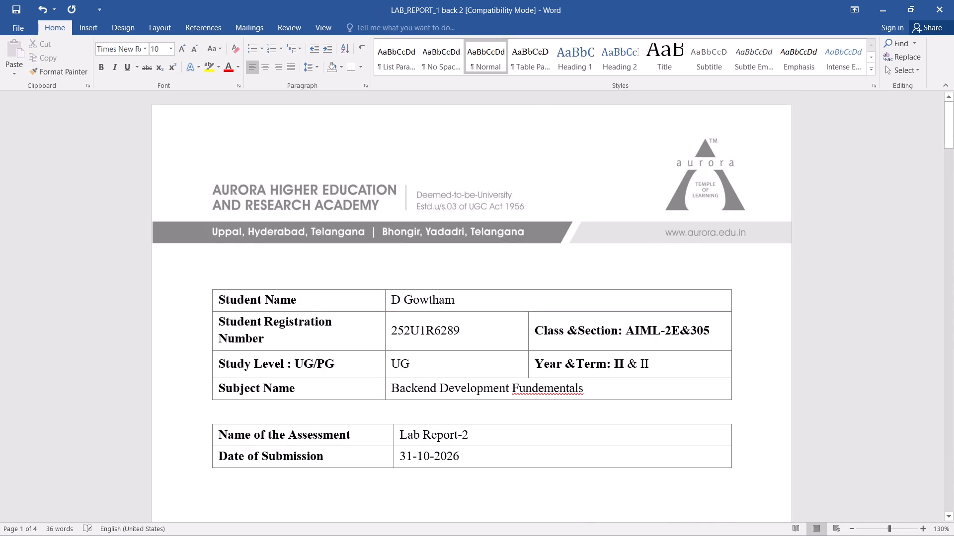
pyautogui.scroll(-5, 265, 284)
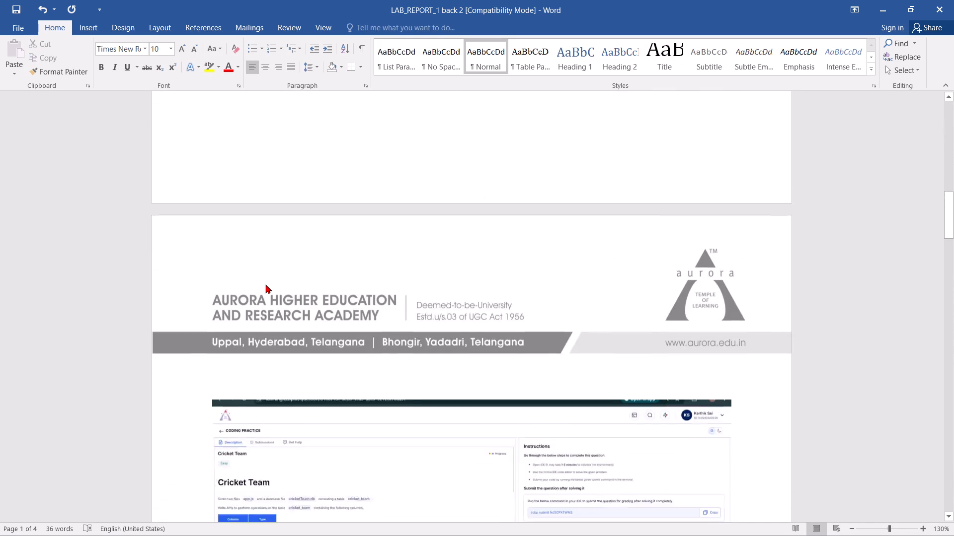
pyautogui.scroll(-2, 265, 284)
pyautogui.click(383, 395)
pyautogui.scroll(-5, 383, 395)
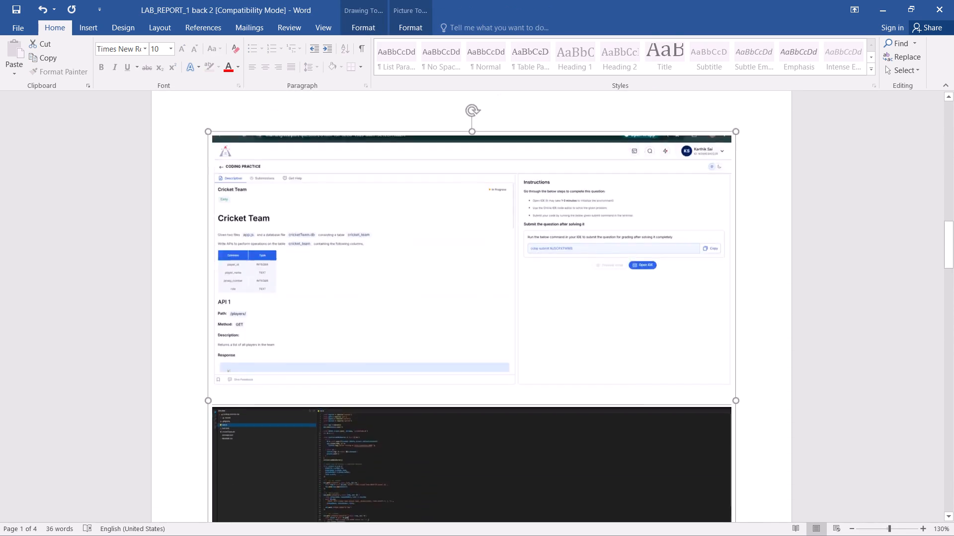
pyautogui.scroll(-10, 383, 395)
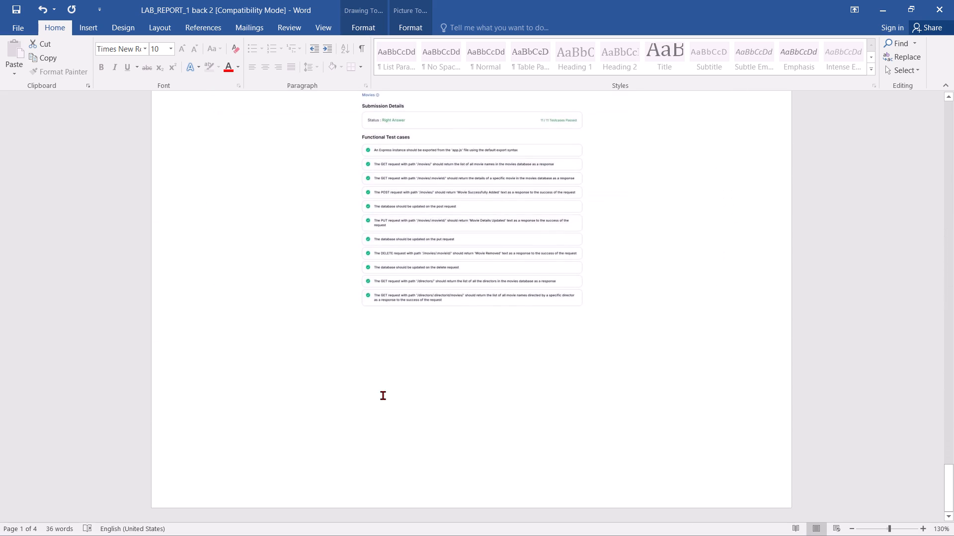
# Look back through the page 4 screenshots and examine the Cricket Team submission details screenshot on page 3.
pyautogui.click(435, 246)
pyautogui.scroll(2, 435, 246)
pyautogui.scroll(1, 365, 266)
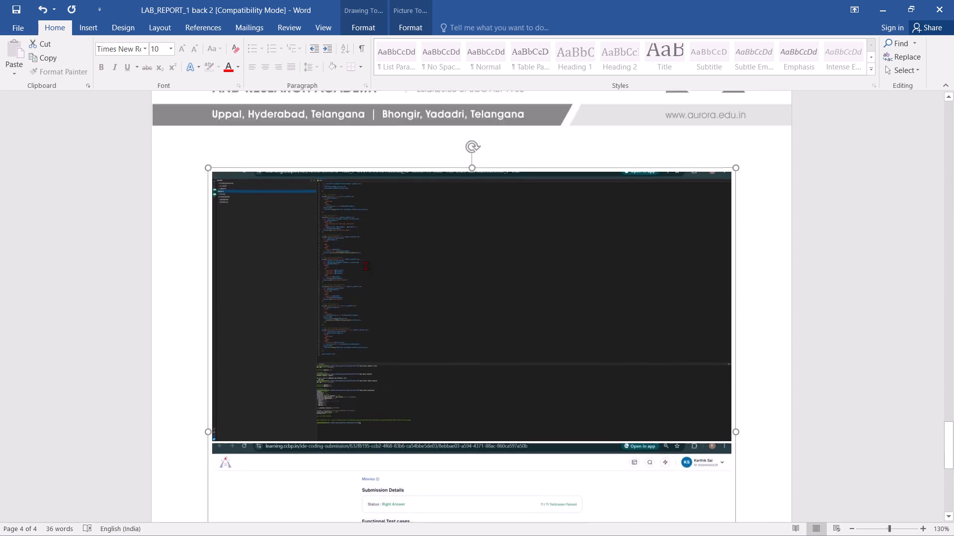
pyautogui.scroll(6, 365, 266)
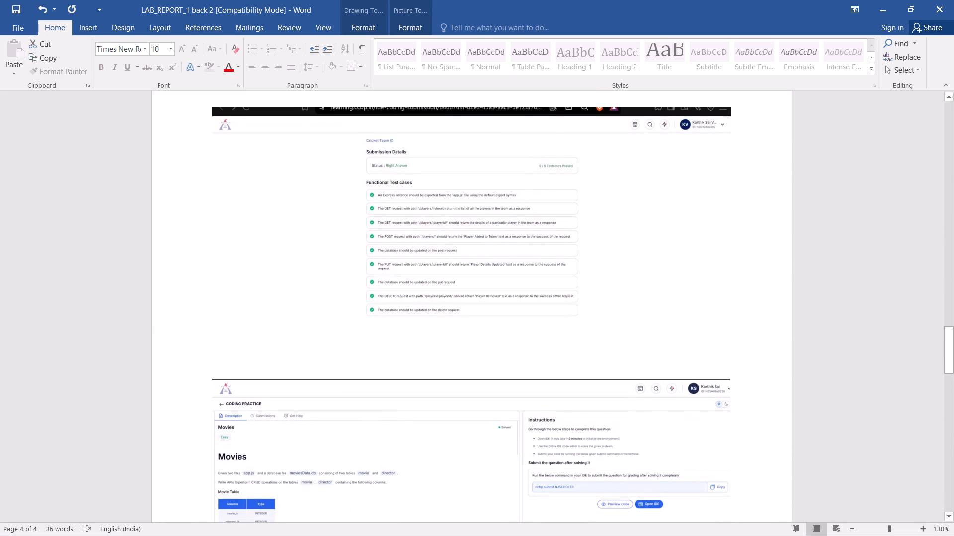
pyautogui.click(279, 269)
pyautogui.click(191, 247)
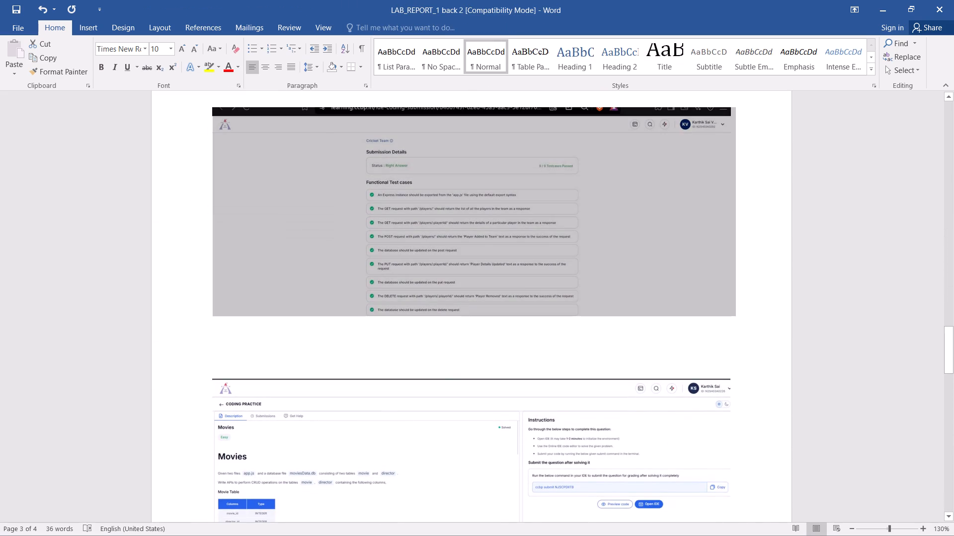
pyautogui.click(152, 310)
pyautogui.click(132, 312)
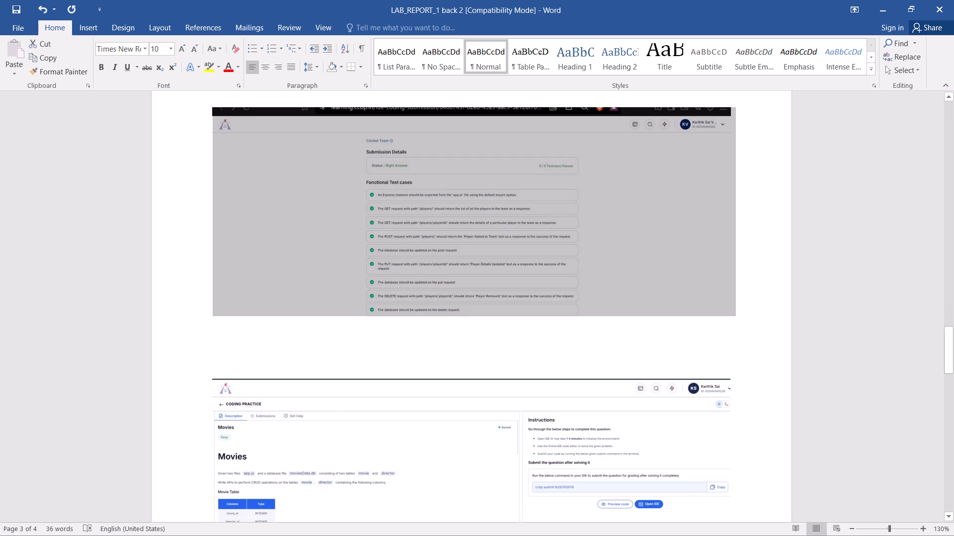
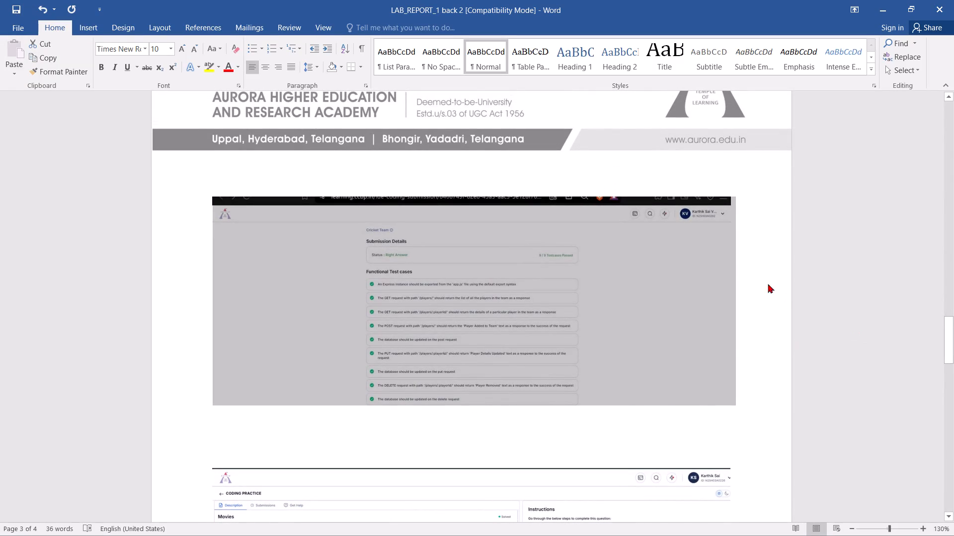
# Look back through the report from the Cricket Team submission details screenshot on page 3 to the assessment details table on page 1.
pyautogui.click(752, 280)
pyautogui.click(565, 268)
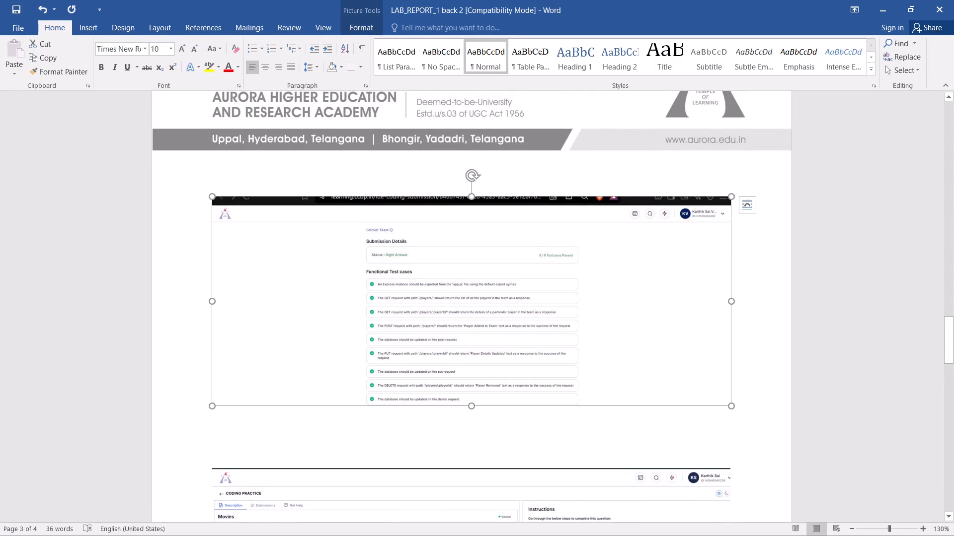
pyautogui.scroll(4, 565, 265)
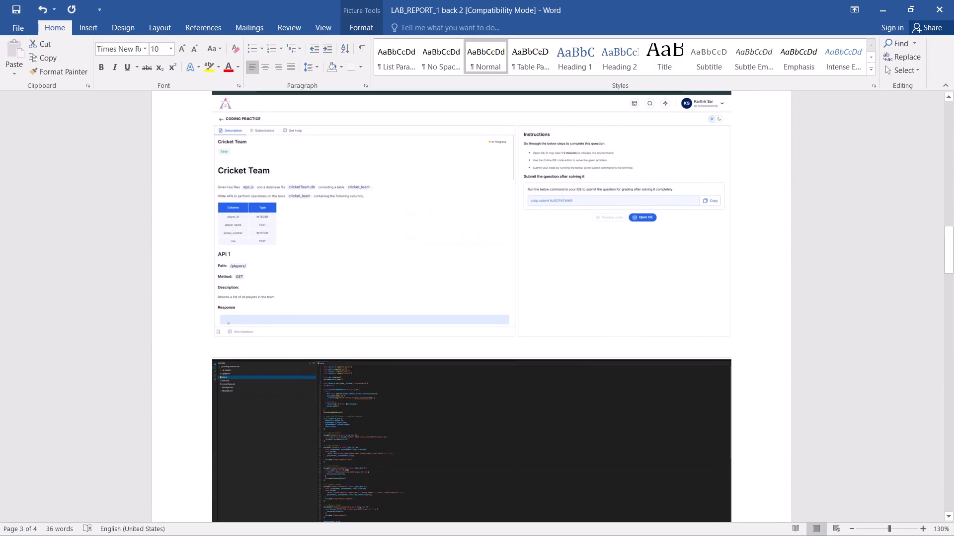
pyautogui.scroll(3, 565, 265)
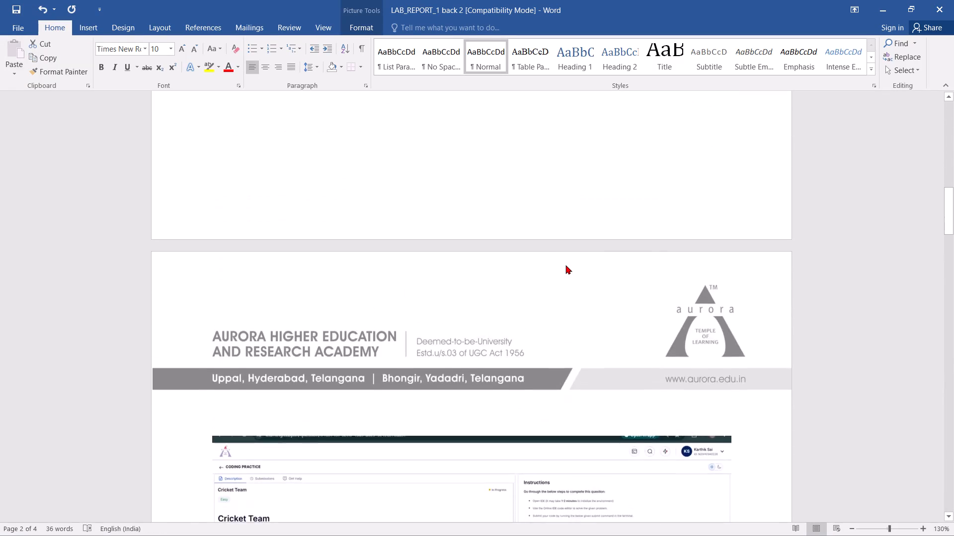
pyautogui.scroll(1, 565, 265)
pyautogui.hscroll(-2, 565, 265)
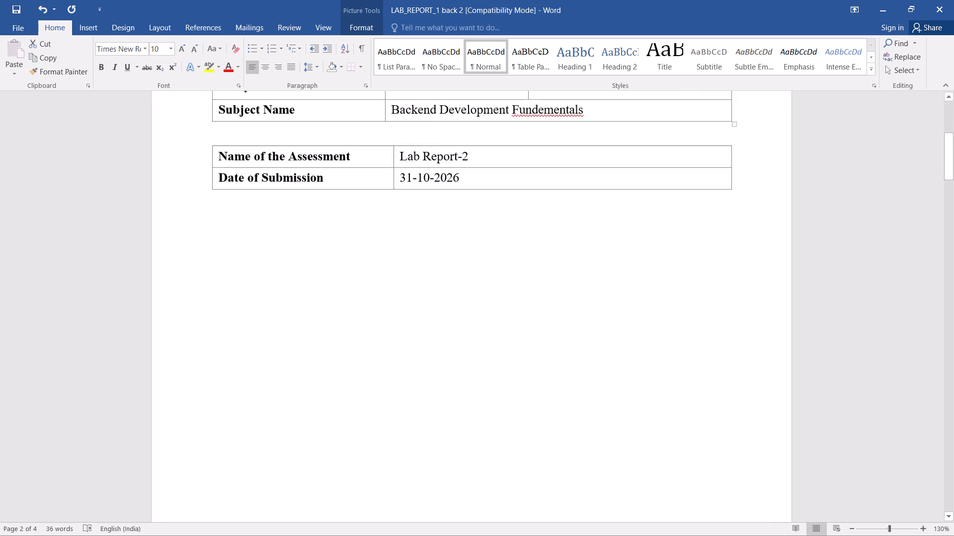
# Select the grouped Cricket Team coding practice and code editor screenshots on page 2 and examine them from top to bottom.
pyautogui.hscroll(-1, 565, 265)
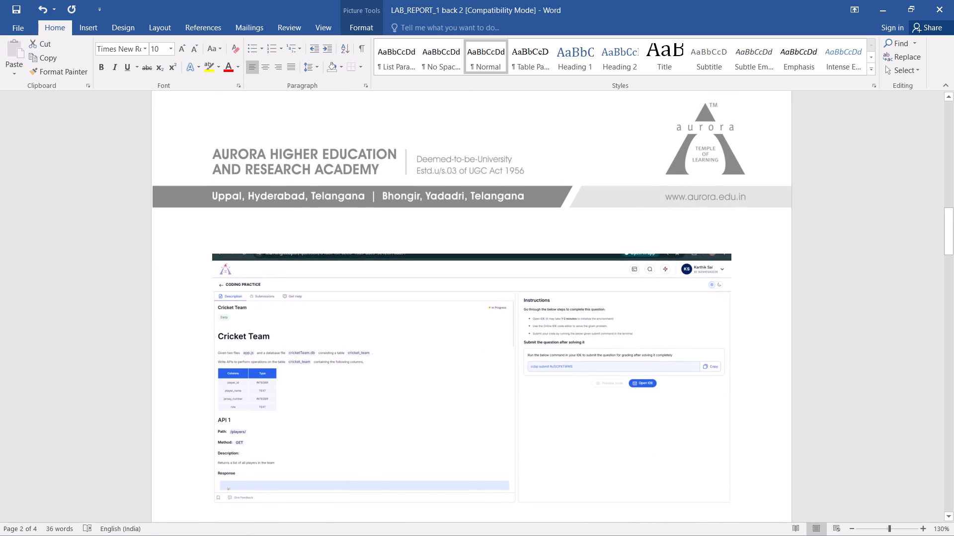
pyautogui.click(537, 345)
pyautogui.hscroll(-1, 538, 342)
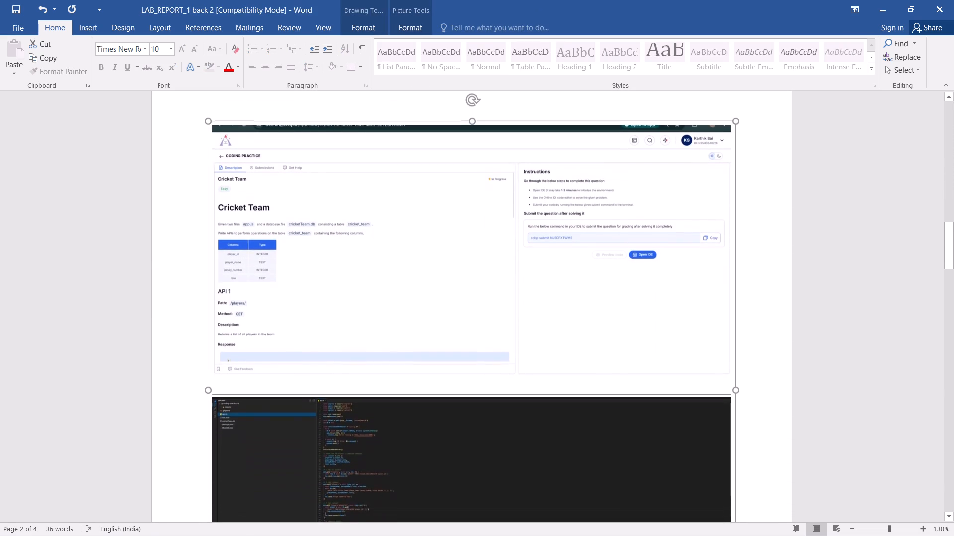
pyautogui.hscroll(-1, 538, 342)
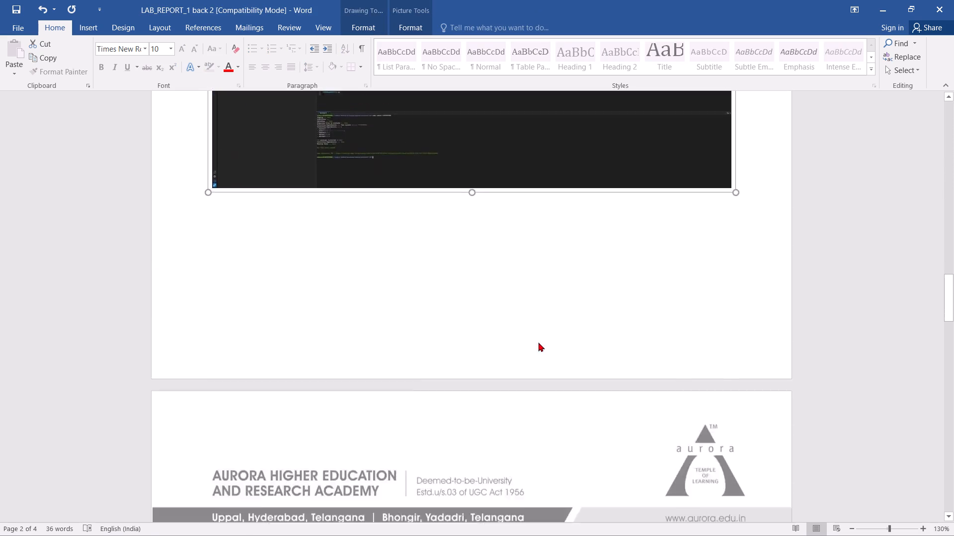
pyautogui.hscroll(-1, 538, 342)
pyautogui.scroll(5, 538, 342)
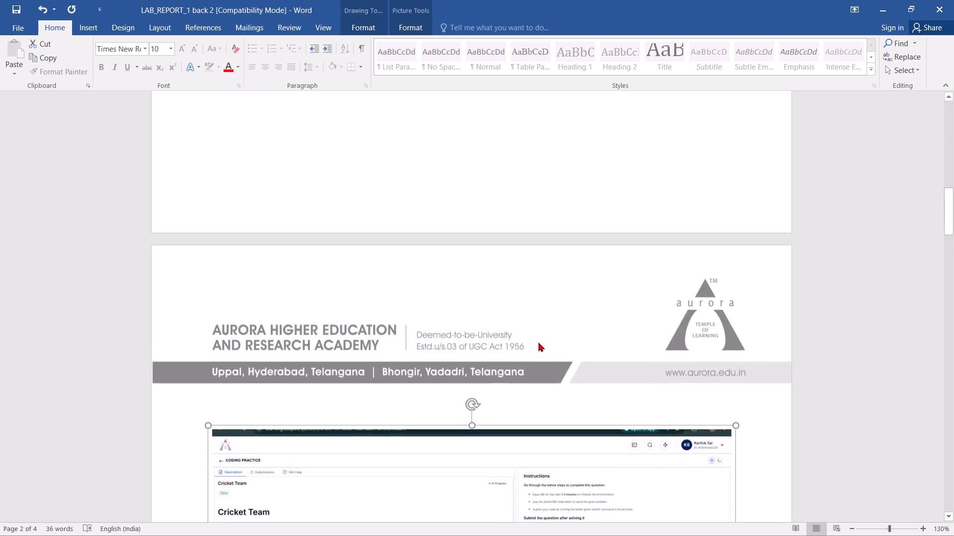
pyautogui.scroll(-2, 538, 342)
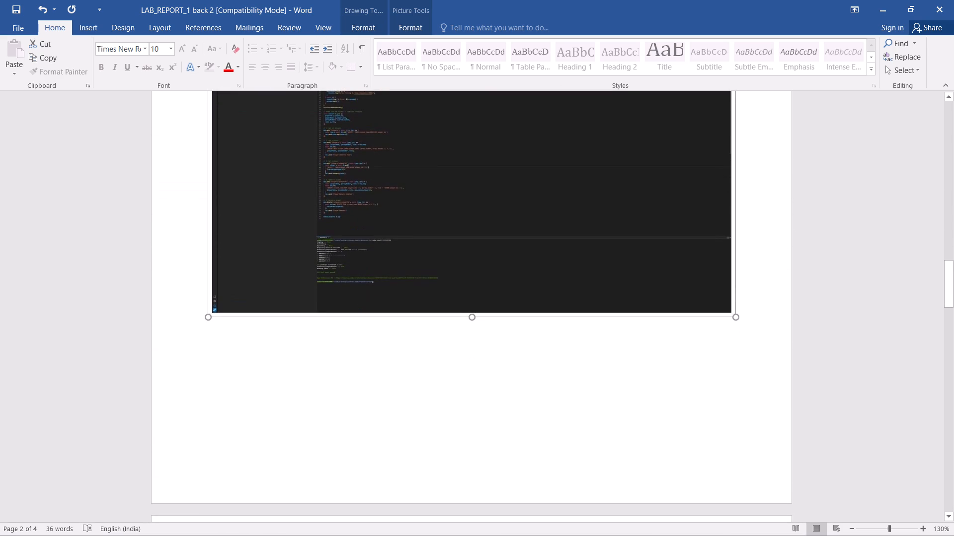
pyautogui.scroll(-1, 538, 342)
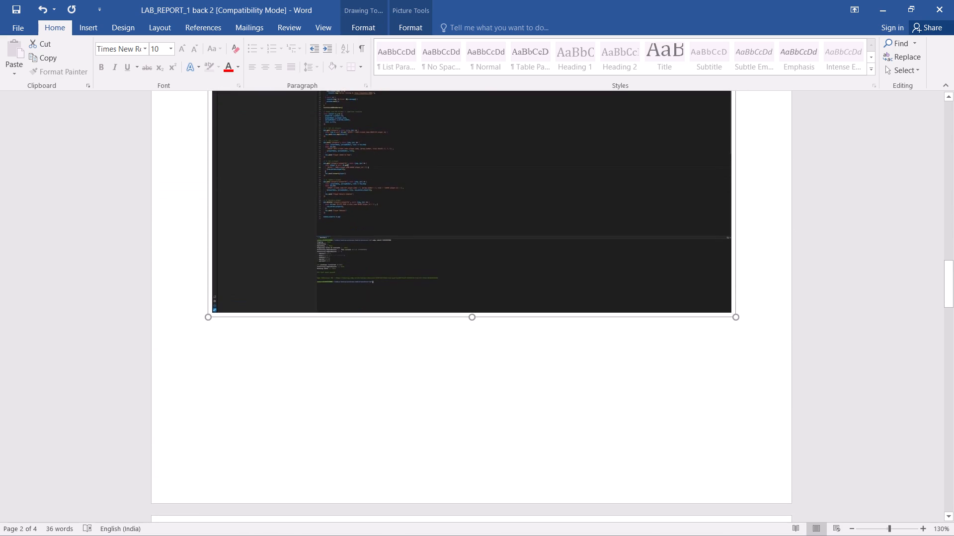
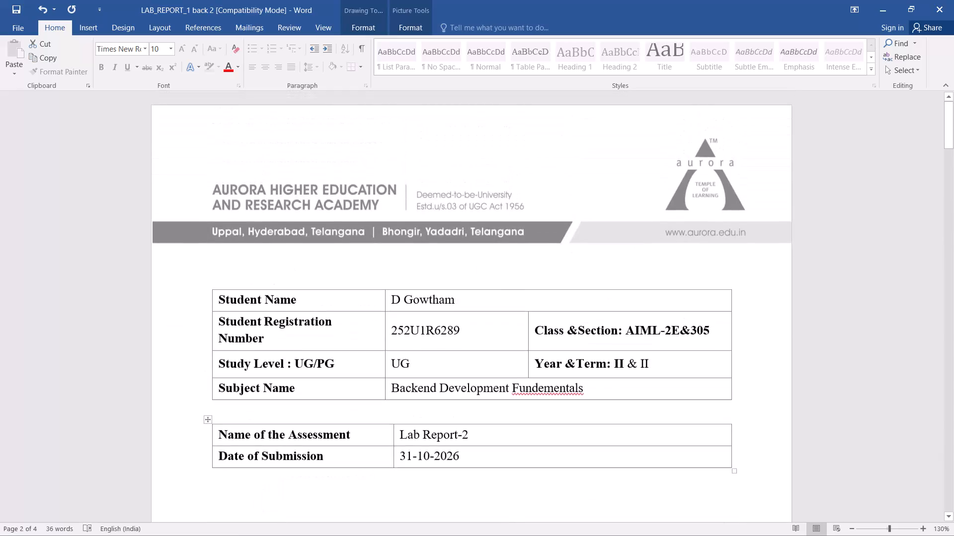
pyautogui.scroll(-6, 538, 342)
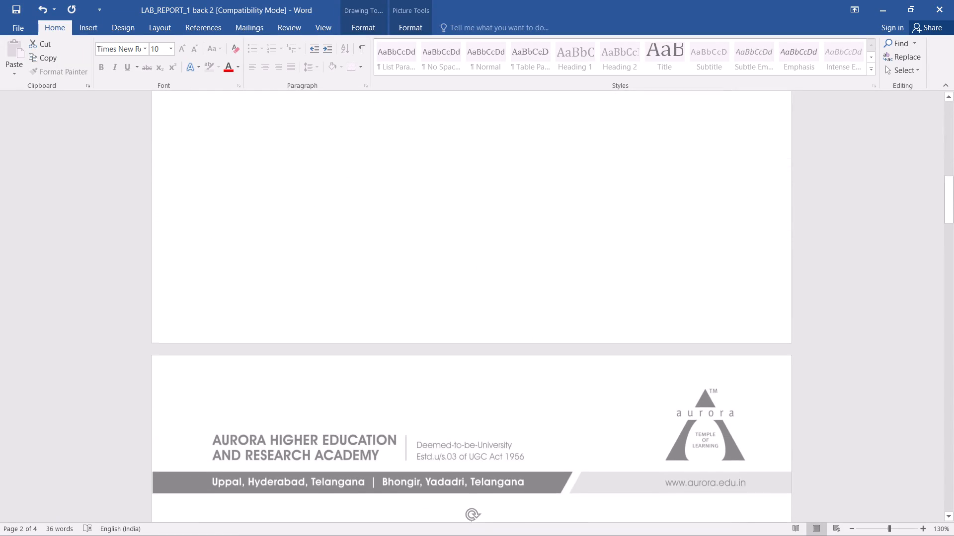
pyautogui.scroll(-3, 568, 303)
pyautogui.scroll(1, 414, 304)
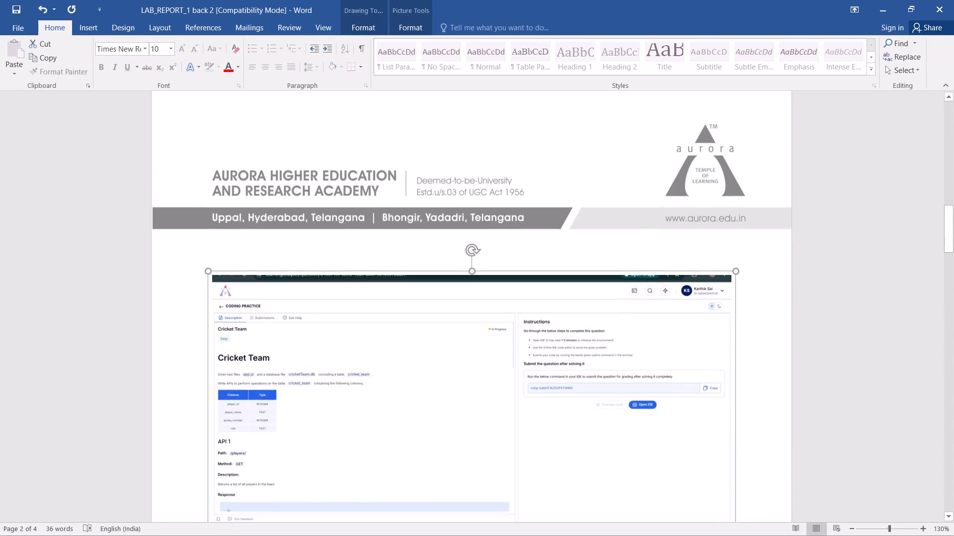
pyautogui.scroll(1, 414, 304)
pyautogui.click(94, 34)
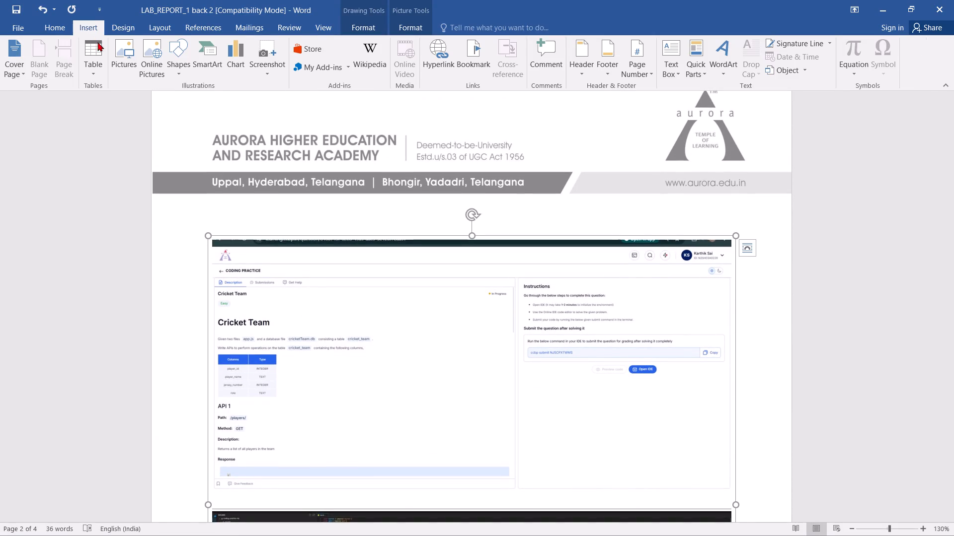
pyautogui.click(122, 57)
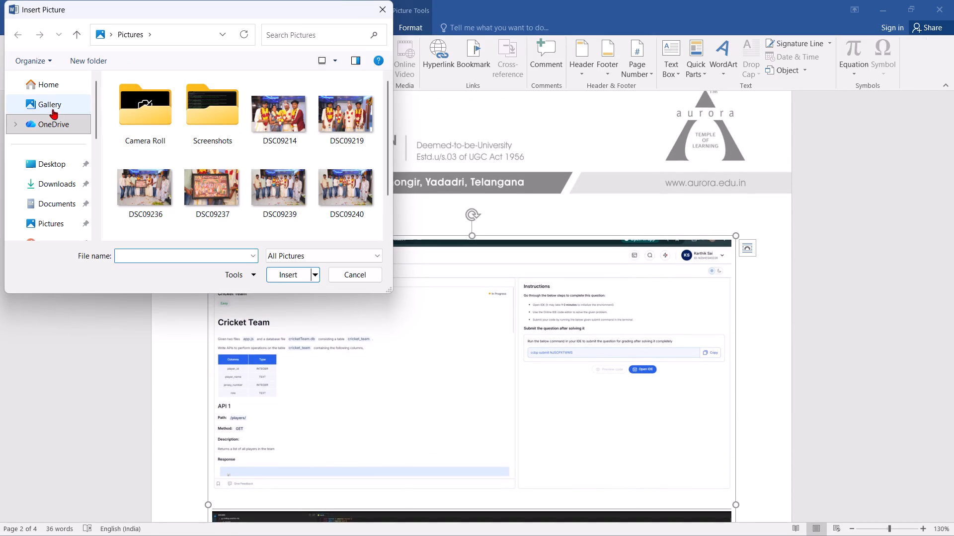
pyautogui.click(54, 99)
pyautogui.scroll(-2, 223, 132)
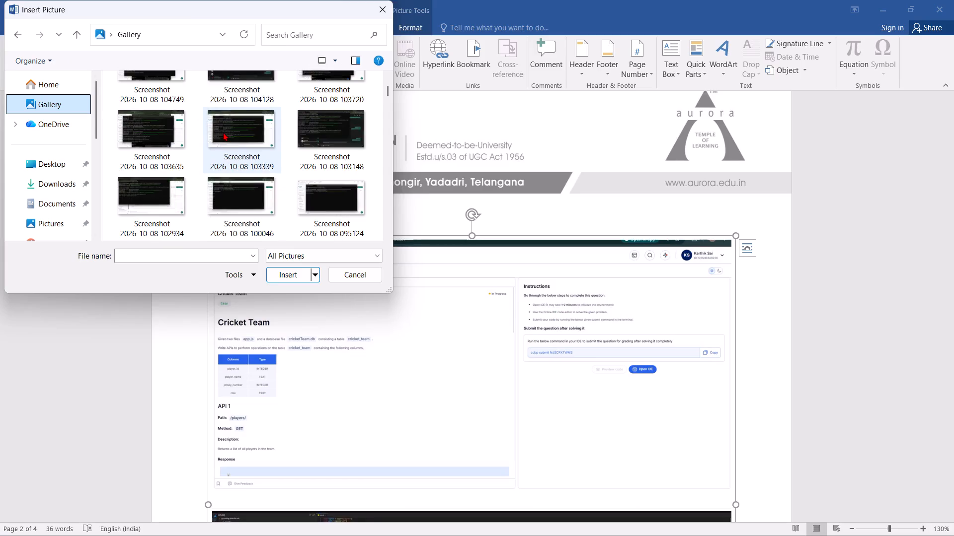
pyautogui.scroll(-4, 223, 132)
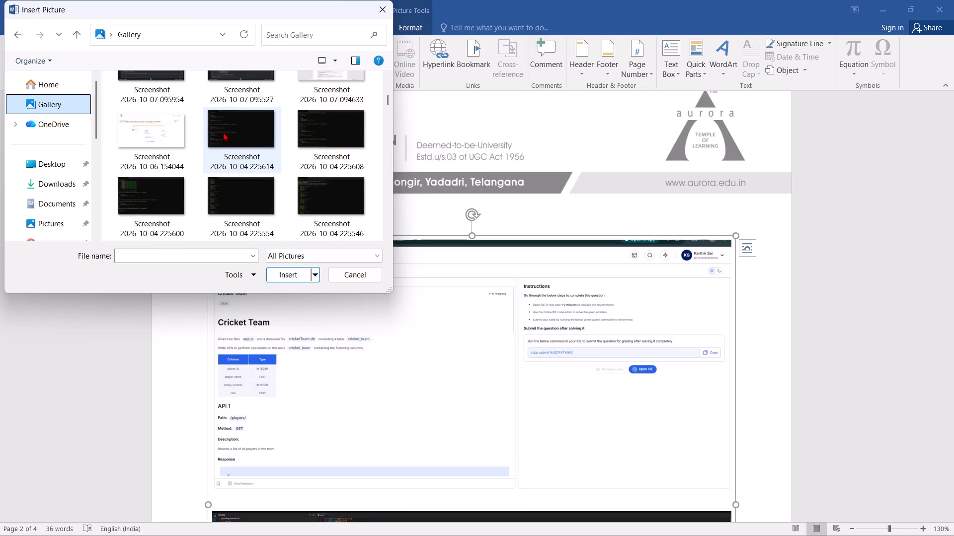
pyautogui.scroll(-2, 223, 132)
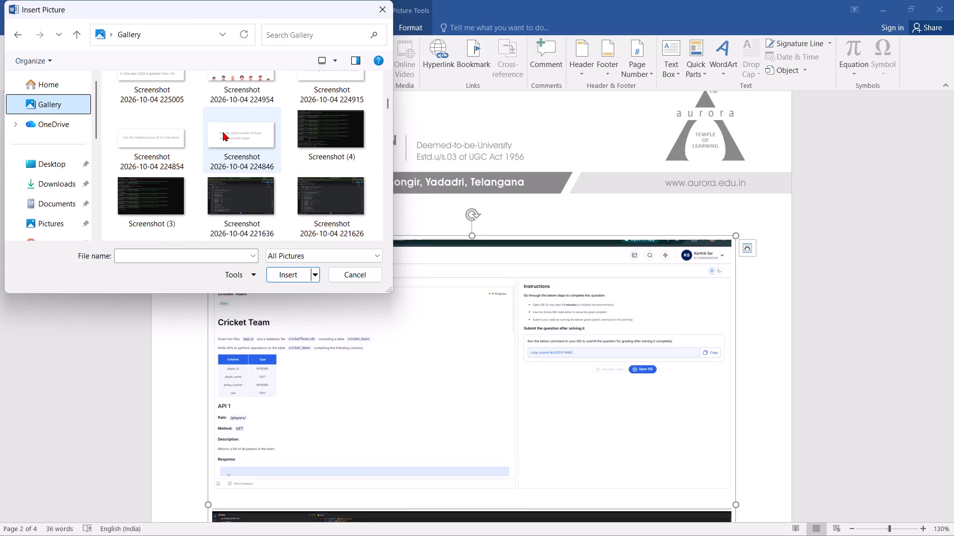
pyautogui.scroll(-4, 223, 132)
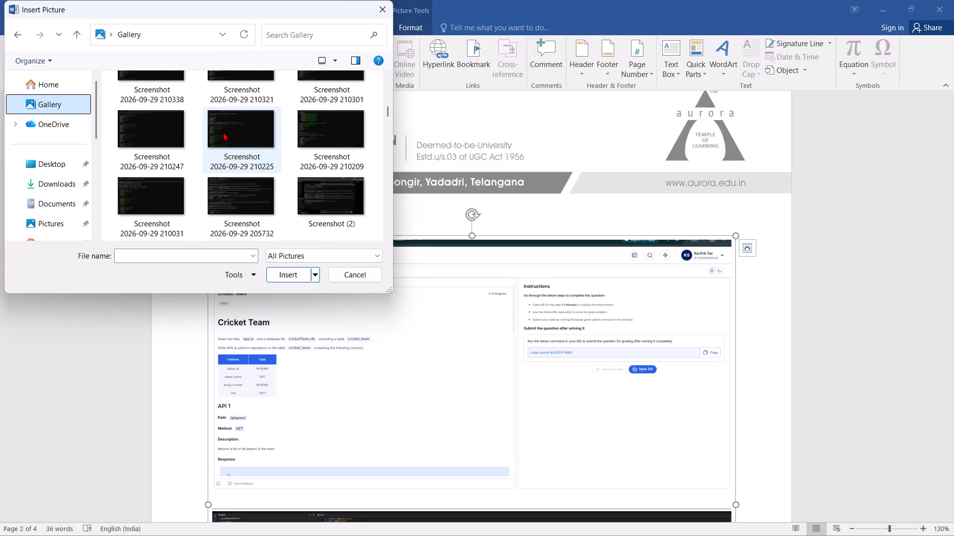
pyautogui.scroll(-3, 223, 132)
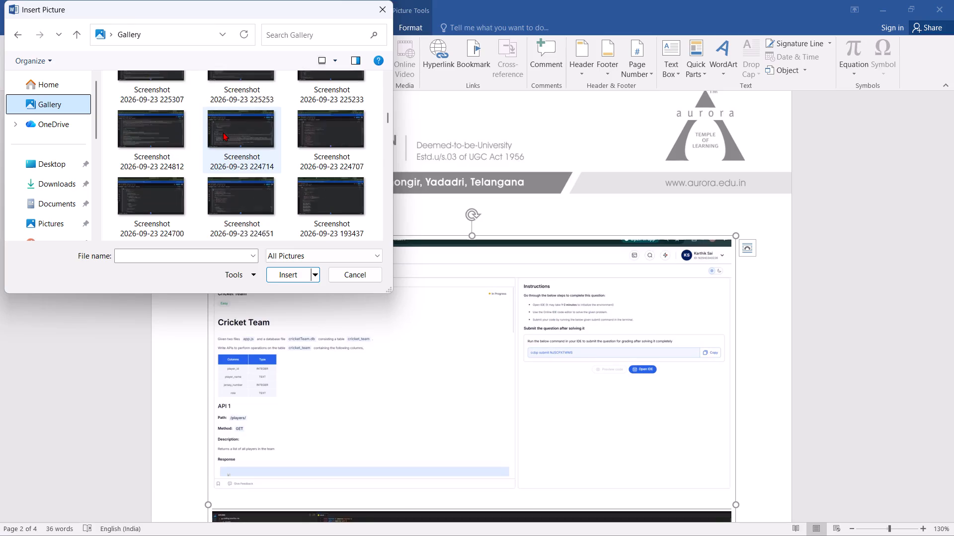
pyautogui.scroll(-2, 223, 132)
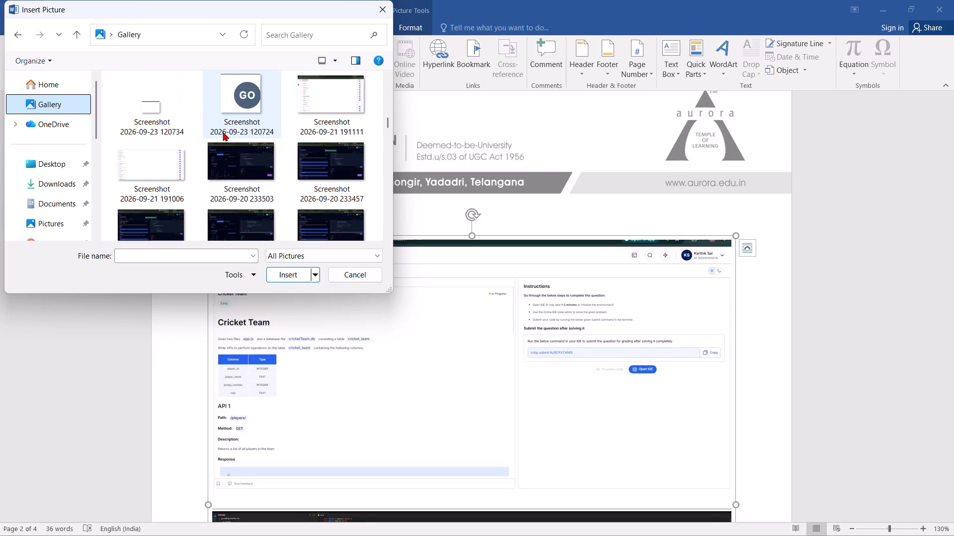
pyautogui.scroll(-1, 223, 132)
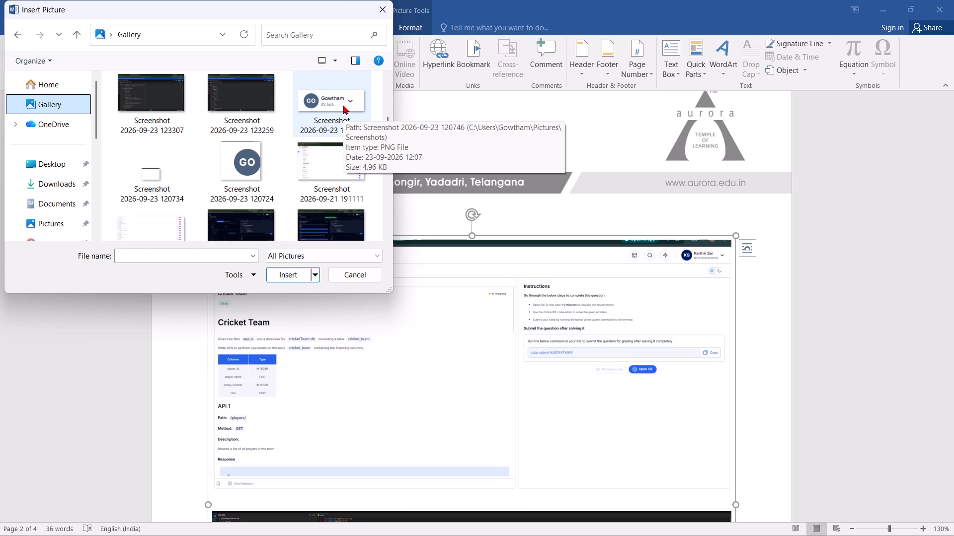
pyautogui.click(343, 105)
pyautogui.click(289, 274)
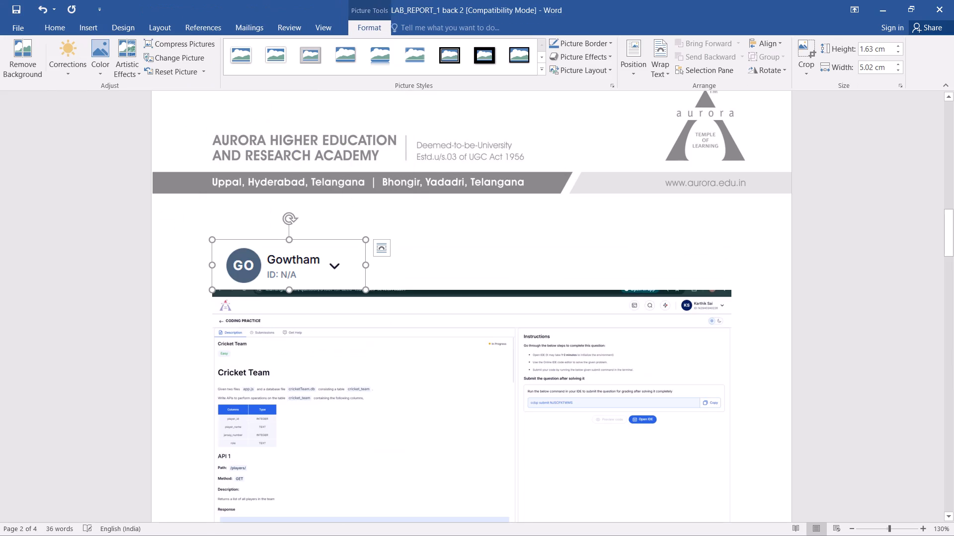
# Set the inserted account badge picture's text wrapping to In Front of Text.
pyautogui.click(383, 251)
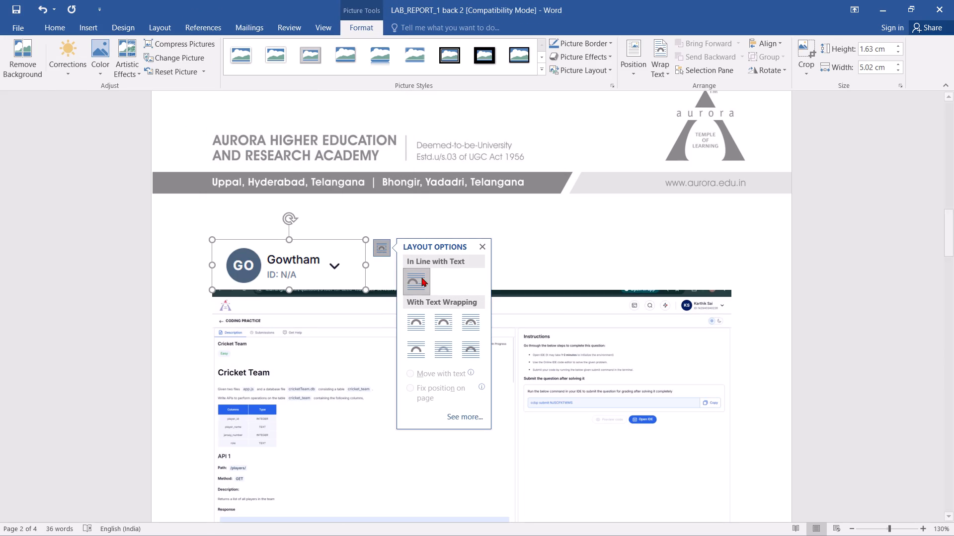
pyautogui.click(463, 344)
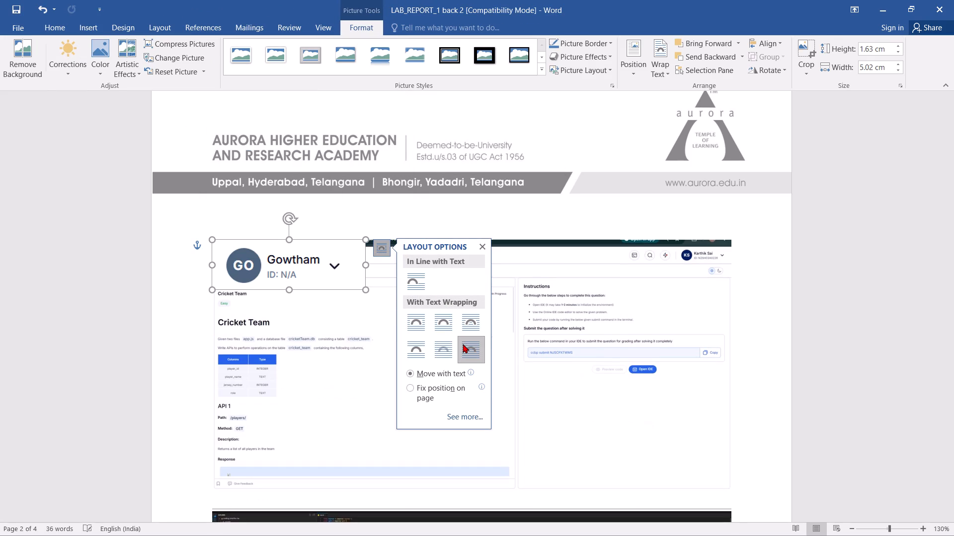
# Shrink the account badge picture on page 2 to about 0.83 cm high and 2.55 cm wide.
pyautogui.scroll(-2, 463, 344)
pyautogui.scroll(-2, 684, 388)
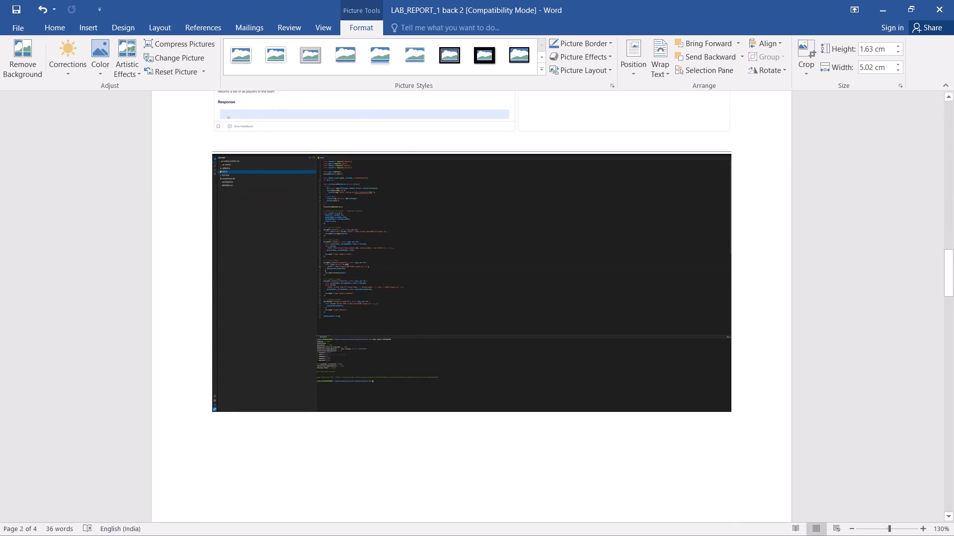
pyautogui.scroll(2, 684, 388)
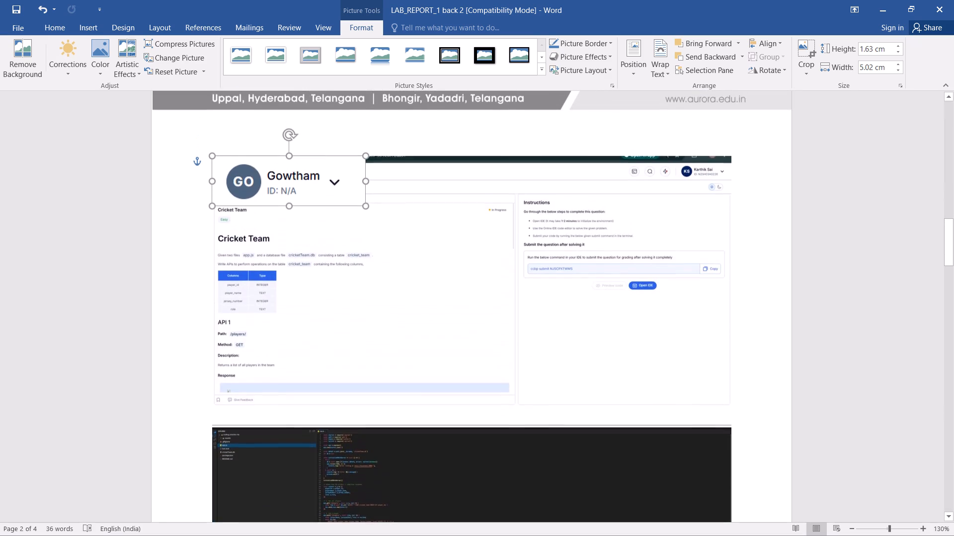
pyautogui.scroll(1, 684, 388)
pyautogui.moveTo(364, 206); pyautogui.dragTo(244, 179)
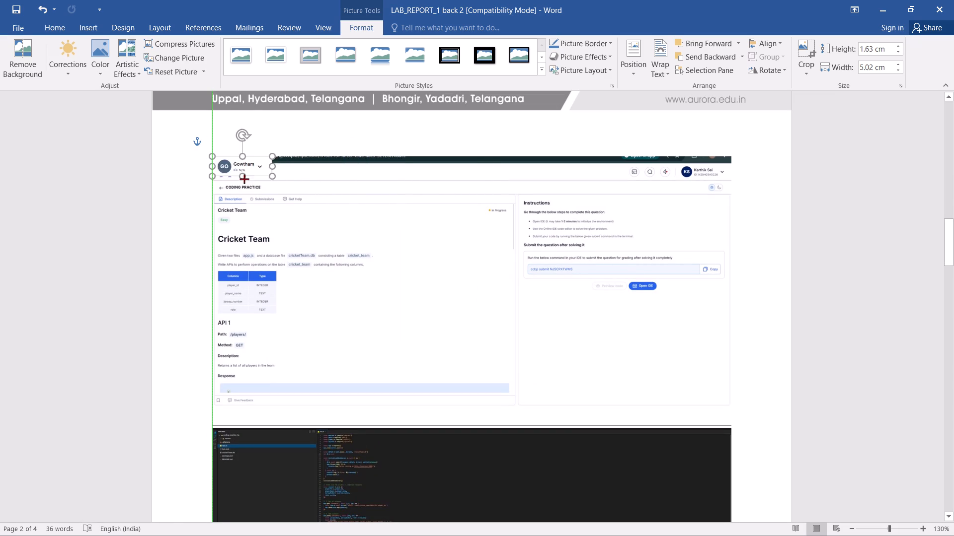
pyautogui.moveTo(244, 179); pyautogui.dragTo(271, 182)
# Move the account badge picture along the coding practice screenshot's header, close to the existing account name.
pyautogui.scroll(-1, 371, 321)
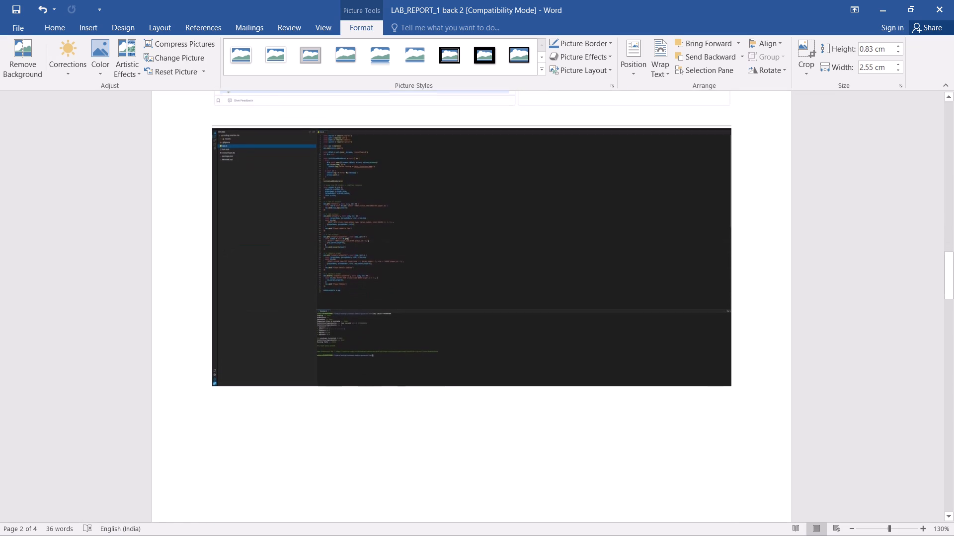
pyautogui.scroll(-1, 371, 321)
pyautogui.keyDown('ctrl'); pyautogui.scroll(5, 371, 321); pyautogui.keyUp('ctrl')
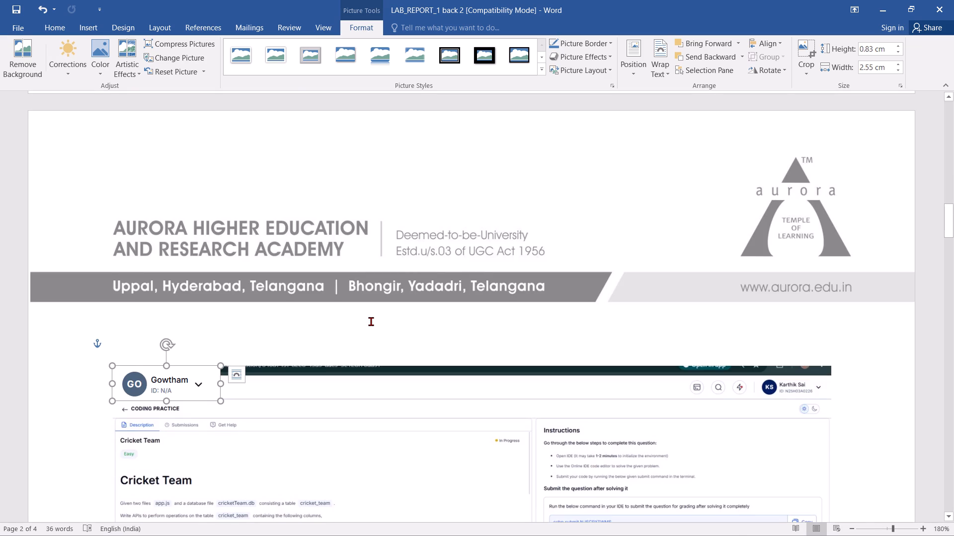
pyautogui.keyDown('ctrl'); pyautogui.scroll(-4, 371, 321); pyautogui.keyUp('ctrl')
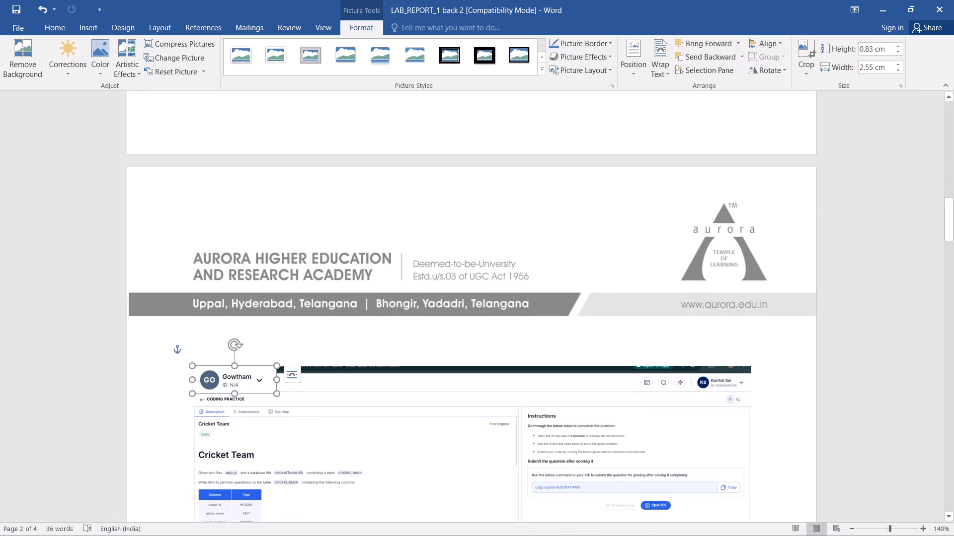
pyautogui.moveTo(227, 381); pyautogui.dragTo(607, 379)
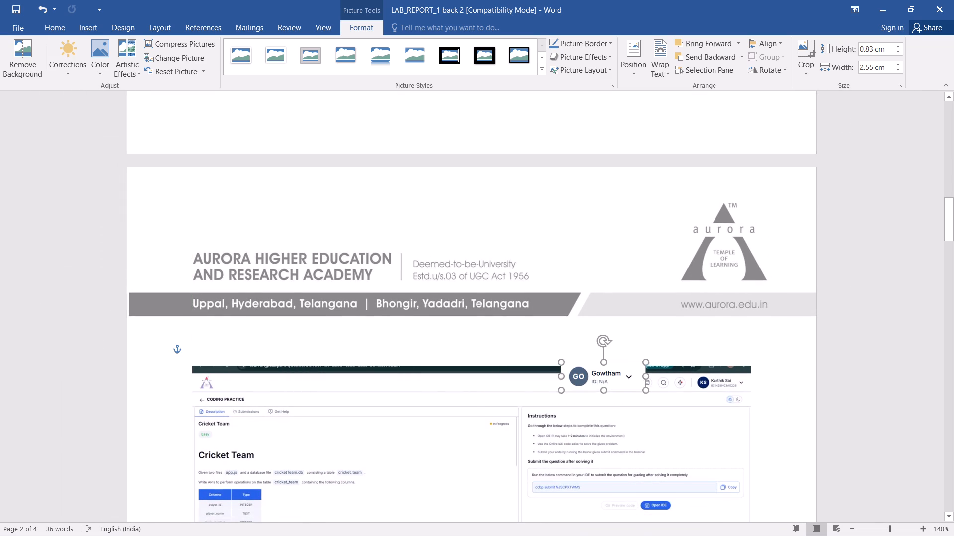
pyautogui.moveTo(607, 379); pyautogui.dragTo(617, 380)
# Shrink the account badge picture further to about 0.51 cm high and 1.58 cm wide.
pyautogui.moveTo(581, 392); pyautogui.dragTo(604, 391)
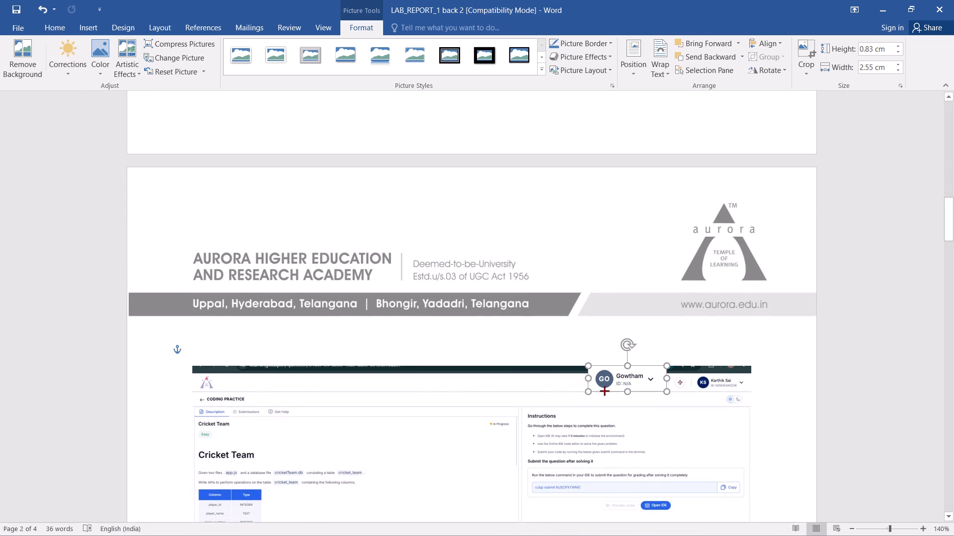
pyautogui.moveTo(604, 391); pyautogui.dragTo(646, 379)
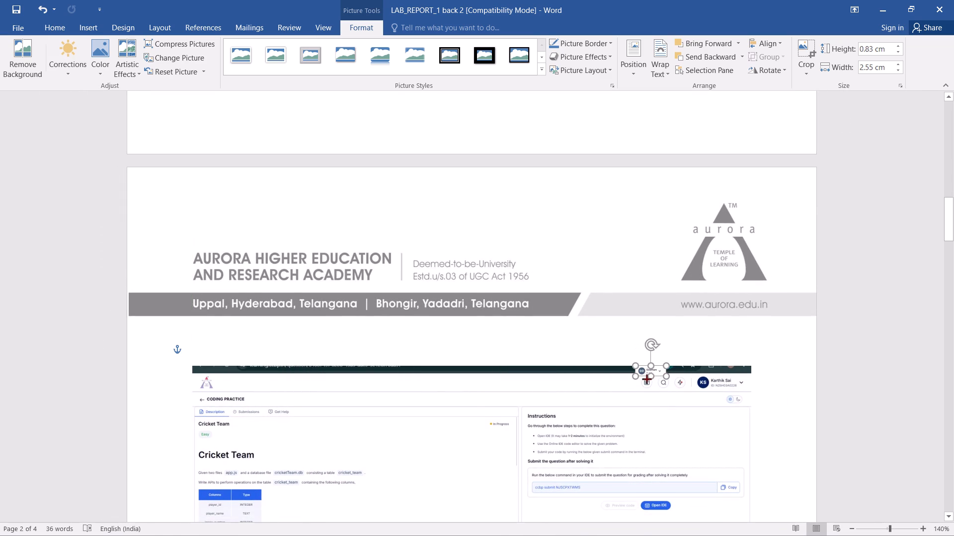
pyautogui.moveTo(646, 379); pyautogui.dragTo(640, 387)
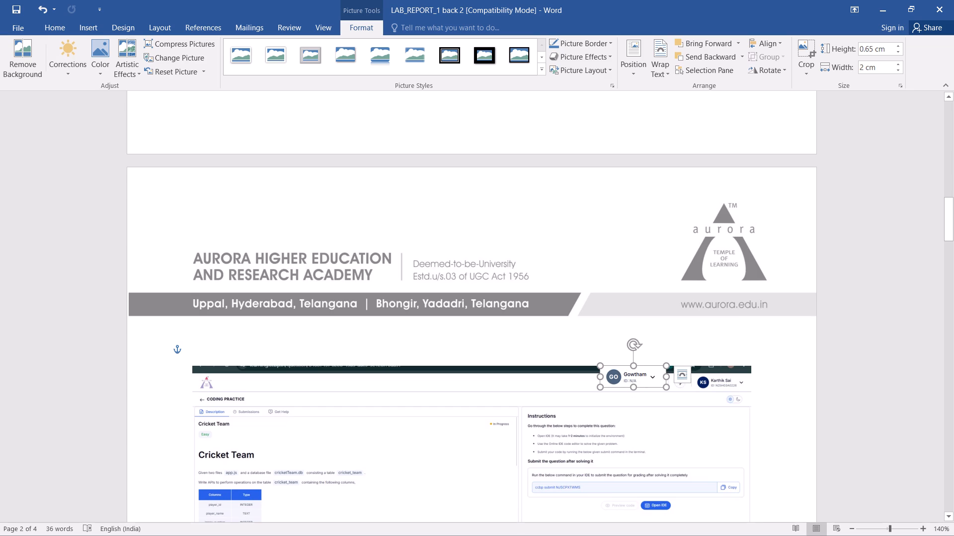
pyautogui.moveTo(599, 387); pyautogui.dragTo(609, 387)
pyautogui.moveTo(609, 387); pyautogui.dragTo(617, 384)
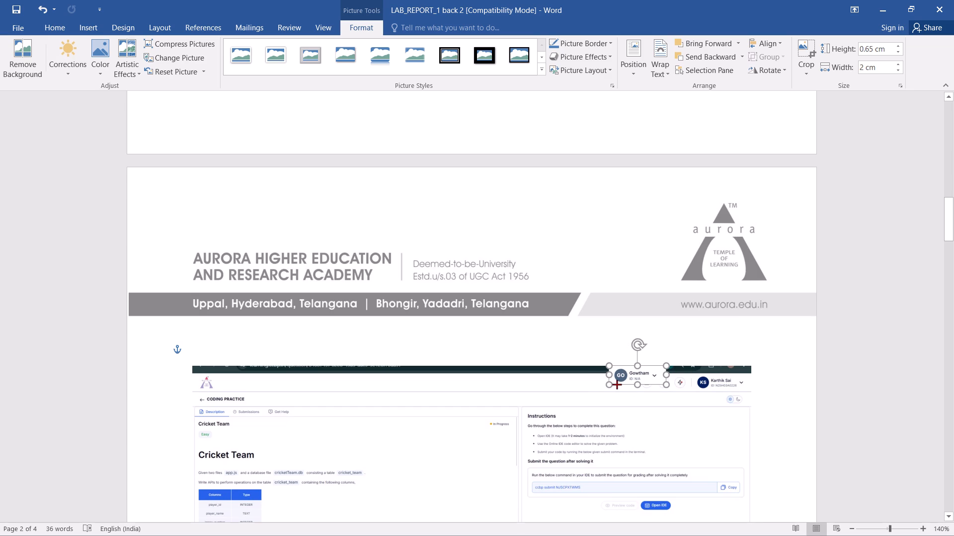
pyautogui.moveTo(617, 384); pyautogui.dragTo(623, 379)
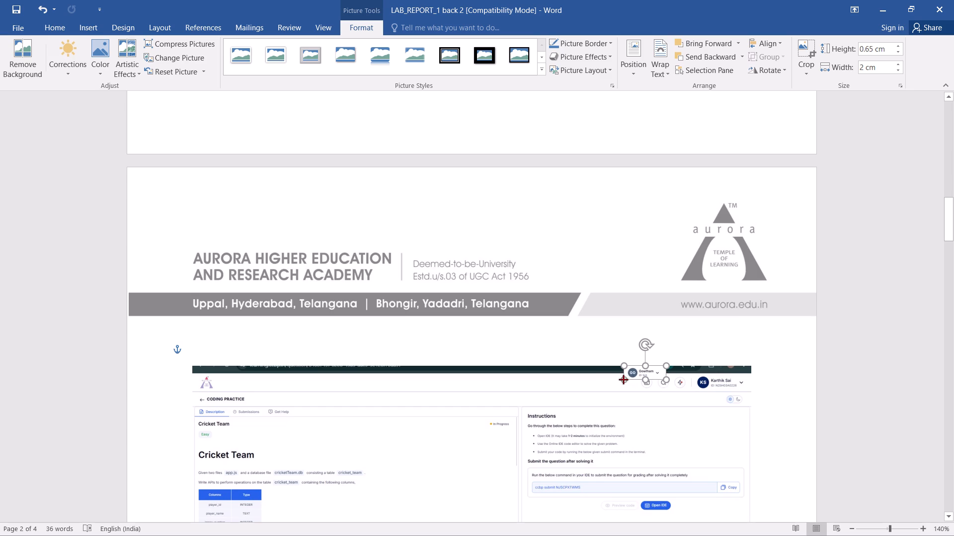
pyautogui.moveTo(623, 379); pyautogui.dragTo(624, 383)
# Place the account badge picture over the existing account name in the coding practice screenshot's header and deselect it.
pyautogui.moveTo(625, 376); pyautogui.dragTo(703, 383)
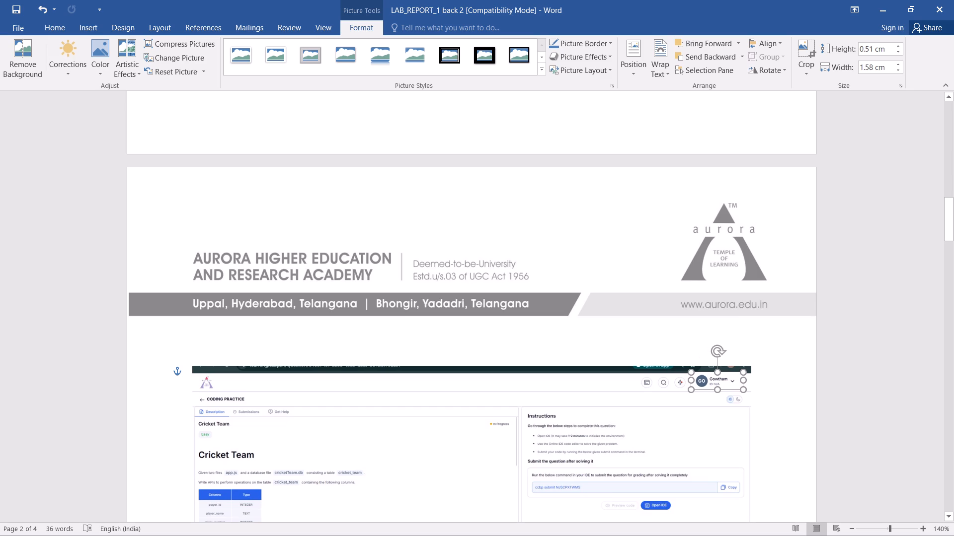
pyautogui.moveTo(703, 383); pyautogui.dragTo(705, 385)
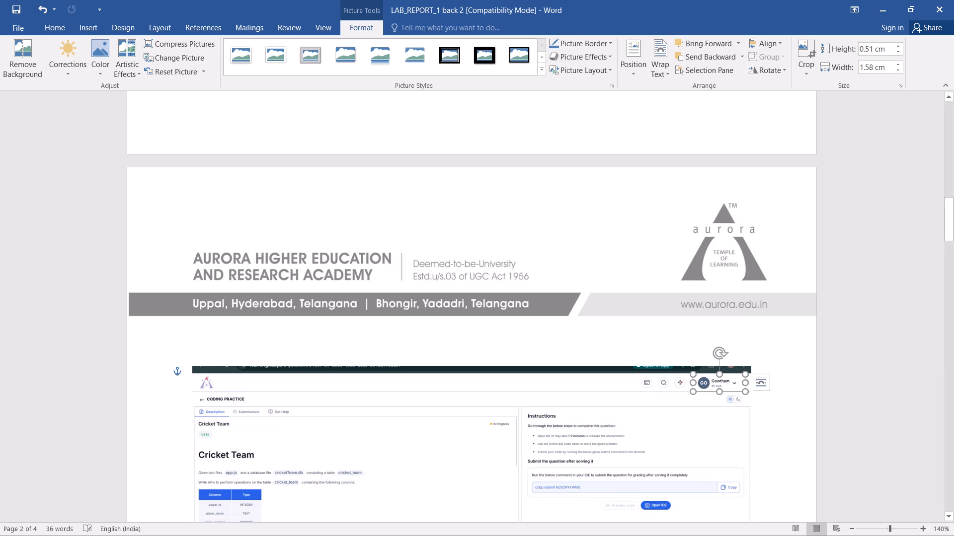
pyautogui.click(800, 399)
# Copy the account badge to page 3 and place the copy over the account name in the submission details screenshot's header.
pyautogui.scroll(2, 767, 340)
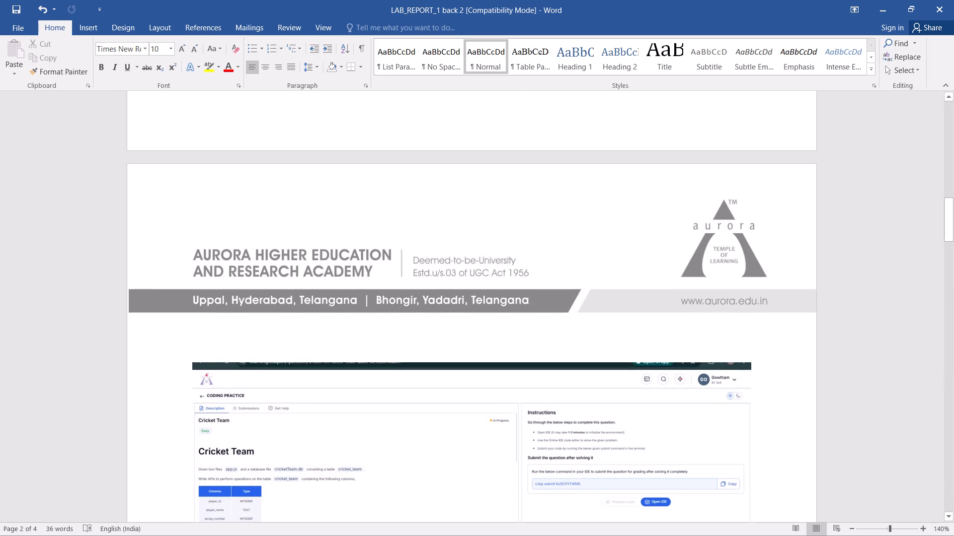
pyautogui.click(725, 376)
pyautogui.hotkey('ctrl', 'c')
pyautogui.scroll(-2, 725, 376)
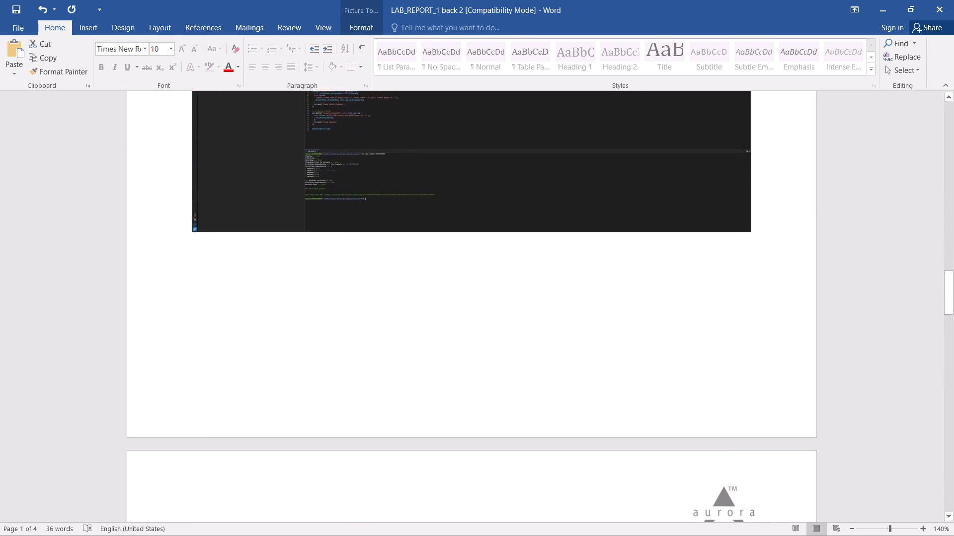
pyautogui.scroll(-3, 725, 376)
pyautogui.click(619, 436)
pyautogui.hotkey('ctrl', 'v')
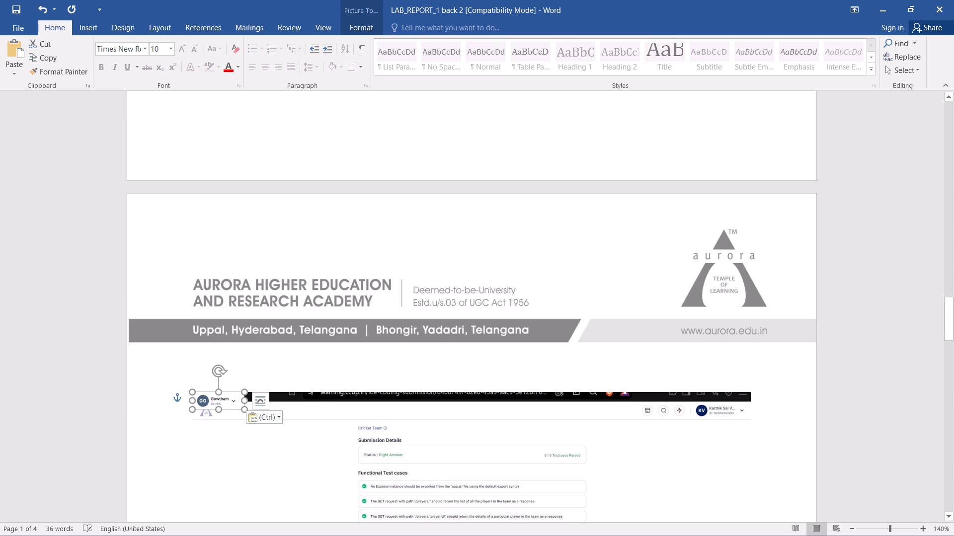
pyautogui.moveTo(204, 398); pyautogui.dragTo(608, 416)
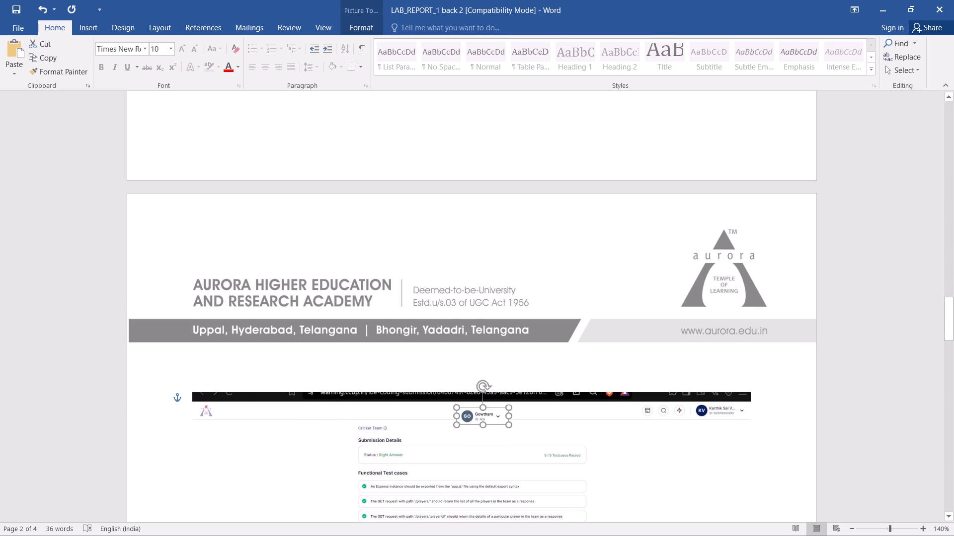
pyautogui.moveTo(608, 416); pyautogui.dragTo(700, 407)
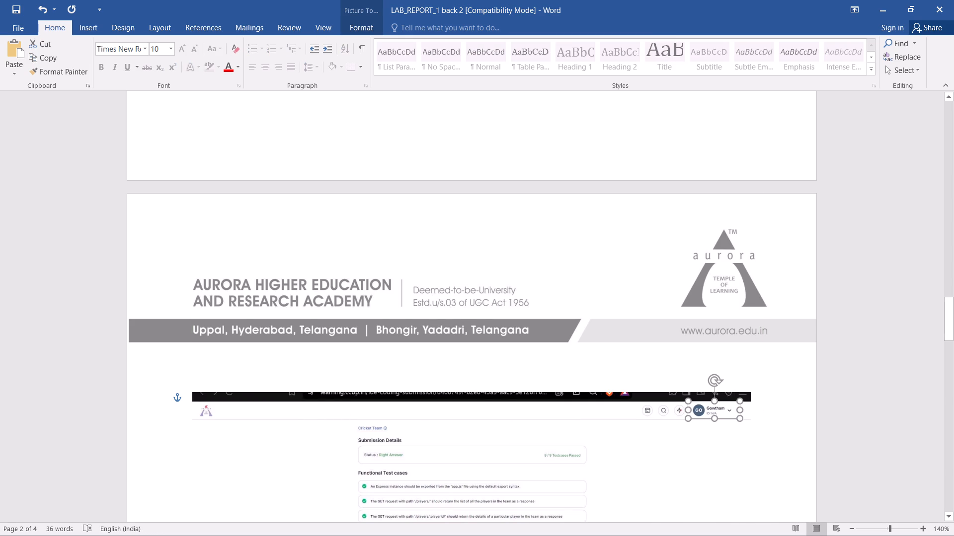
# Fine-tune the position of the account badge copy over the account name in the page 3 submission details screenshot and deselect it.
pyautogui.moveTo(700, 407); pyautogui.dragTo(703, 408)
pyautogui.click(795, 468)
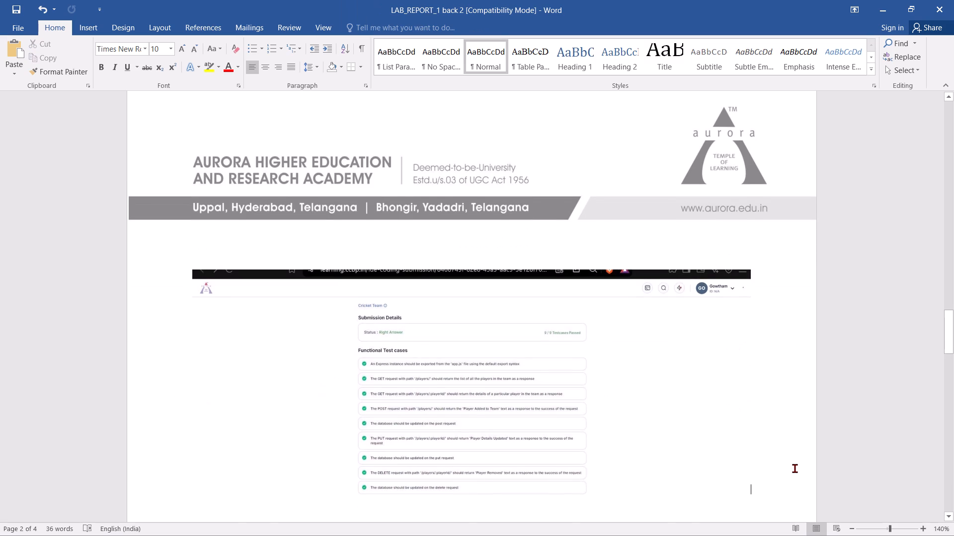
pyautogui.click(714, 292)
pyautogui.click(704, 290)
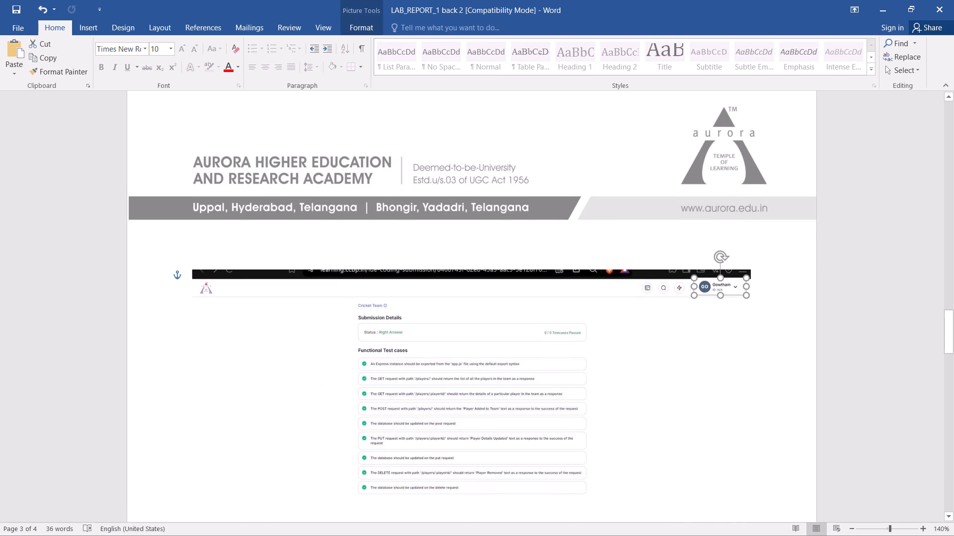
pyautogui.click(809, 347)
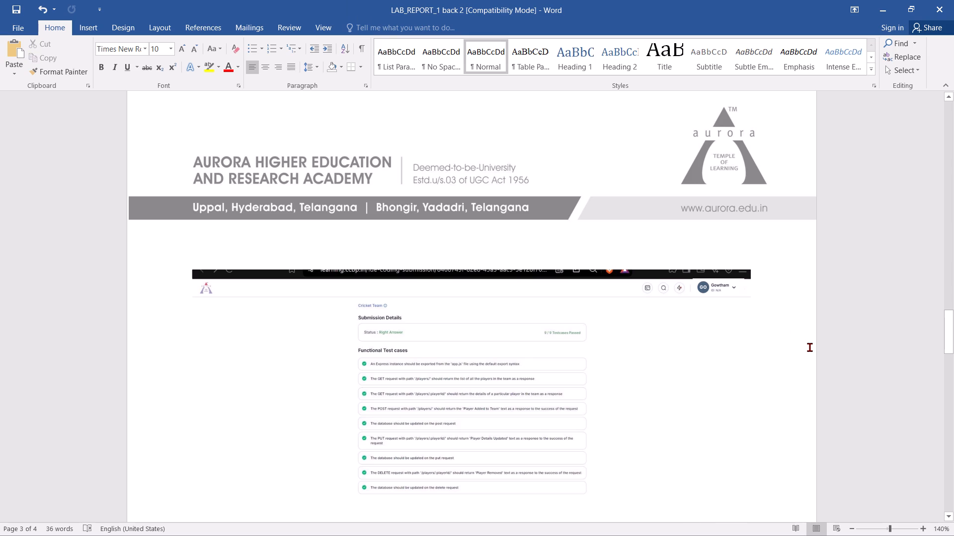
pyautogui.click(712, 288)
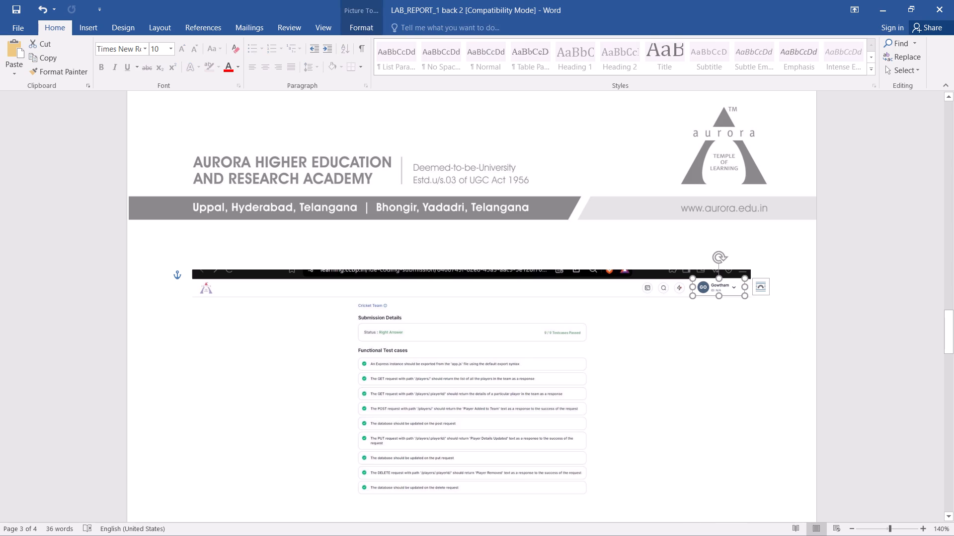
pyautogui.click(705, 288)
pyautogui.click(826, 340)
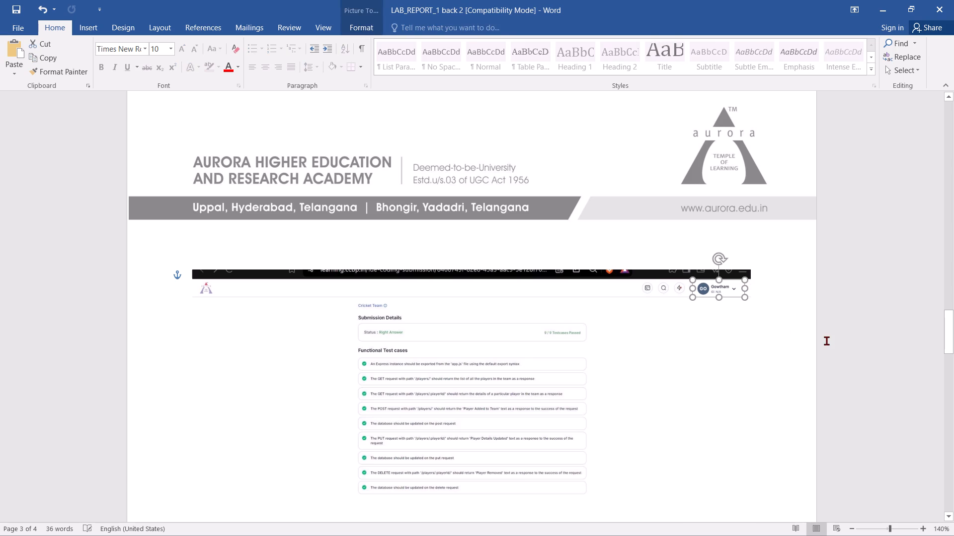
# Locate the account name in the header of the Movies coding practice screenshot below the submission details.
pyautogui.scroll(-4, 699, 329)
pyautogui.scroll(1, 699, 329)
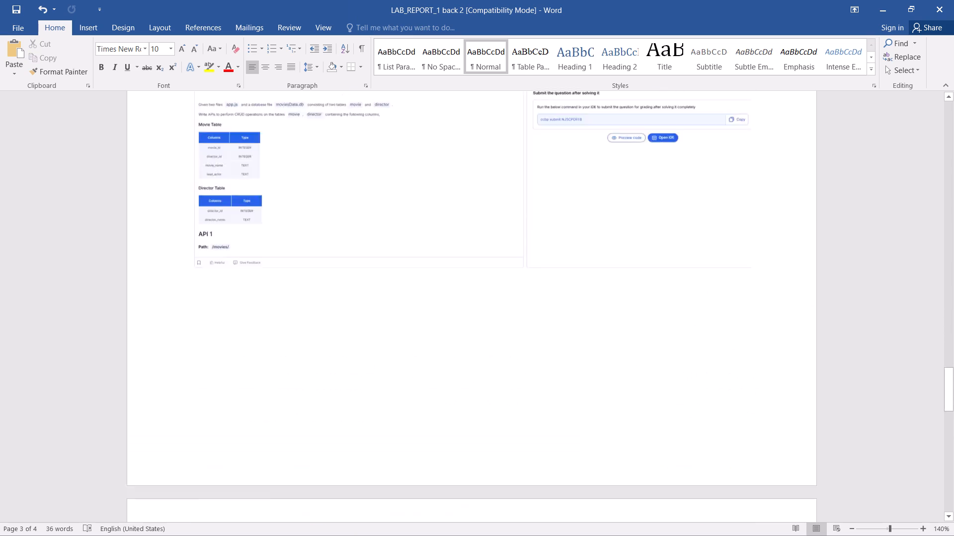
pyautogui.scroll(1, 699, 329)
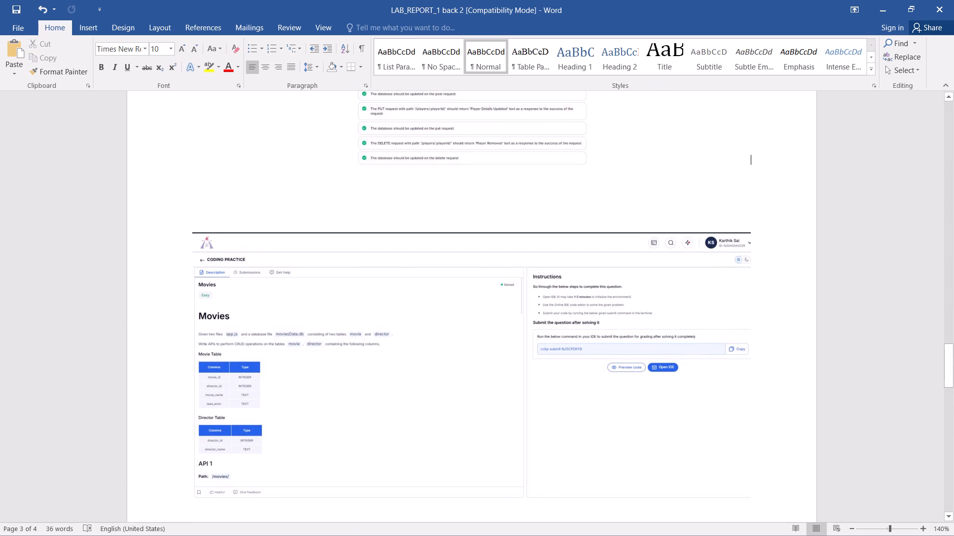
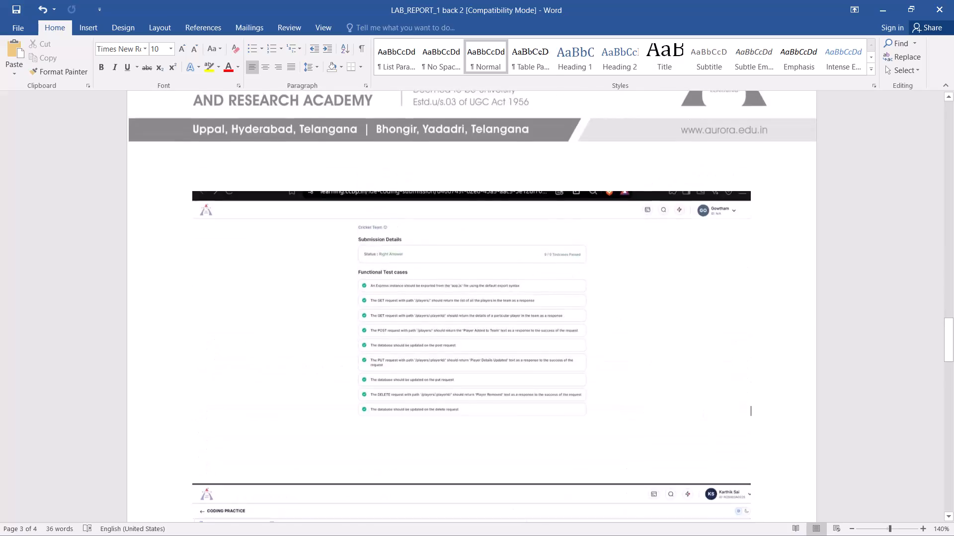
# Paste a copy of the account badge and place it over the account name in the Movies coding practice screenshot's header, then deselect it.
pyautogui.click(567, 208)
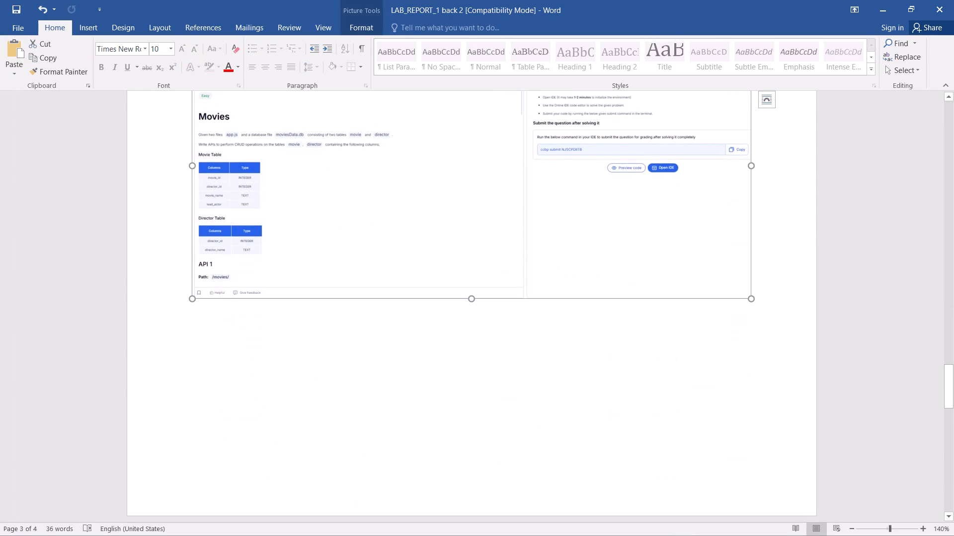
pyautogui.hotkey('ctrl', 'v')
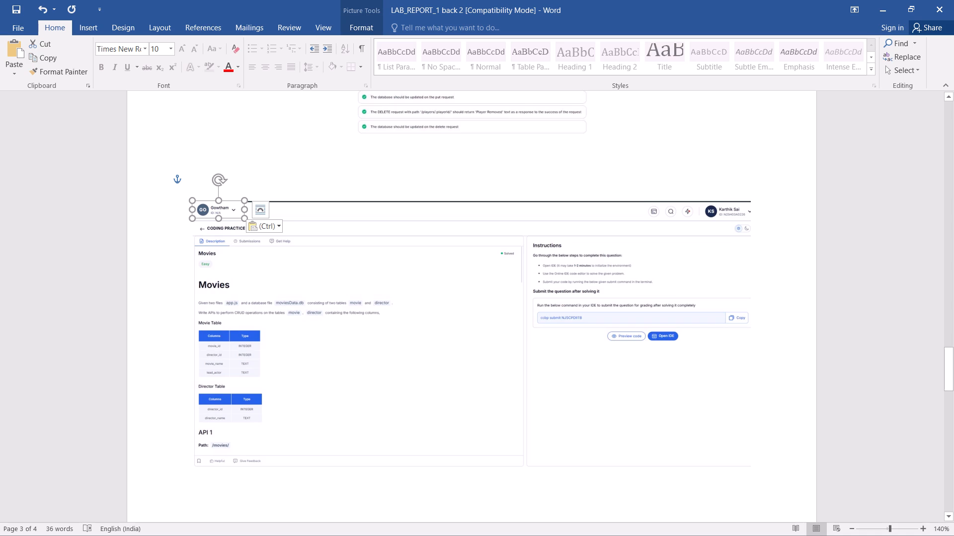
pyautogui.moveTo(202, 211); pyautogui.dragTo(636, 239)
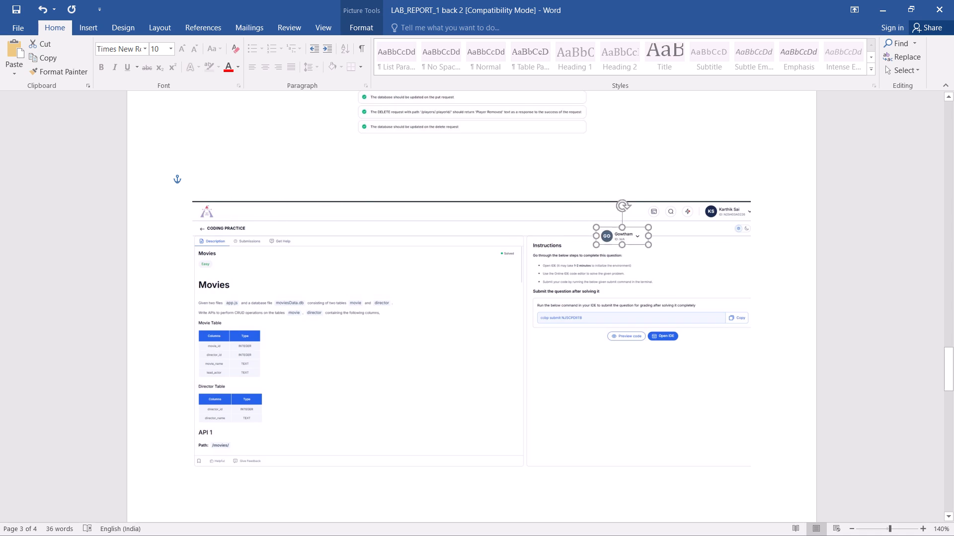
pyautogui.moveTo(636, 239); pyautogui.dragTo(707, 212)
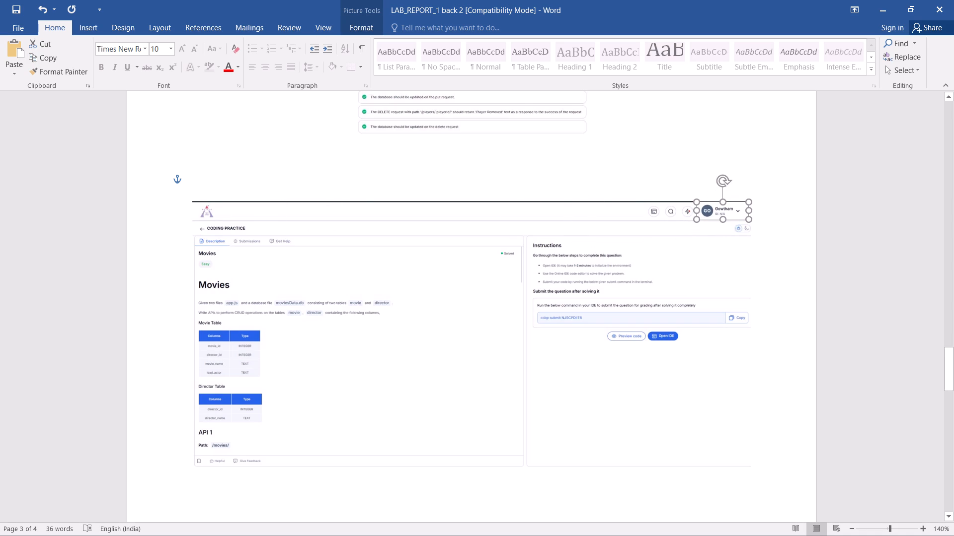
pyautogui.moveTo(707, 212); pyautogui.dragTo(711, 212)
pyautogui.click(796, 265)
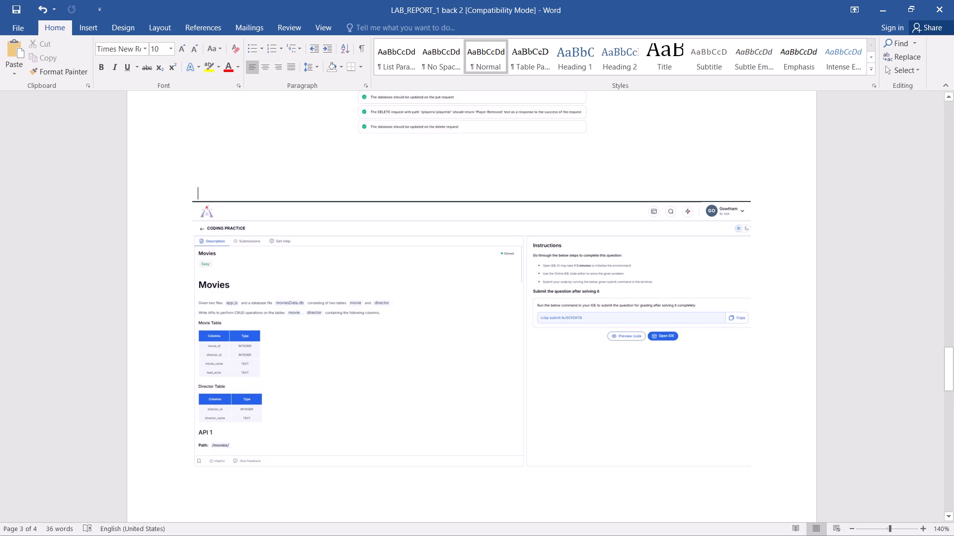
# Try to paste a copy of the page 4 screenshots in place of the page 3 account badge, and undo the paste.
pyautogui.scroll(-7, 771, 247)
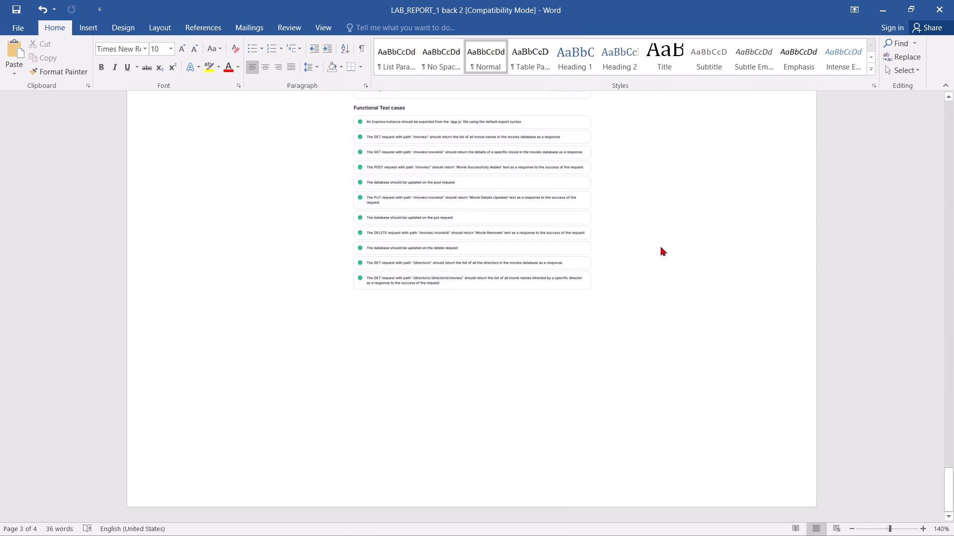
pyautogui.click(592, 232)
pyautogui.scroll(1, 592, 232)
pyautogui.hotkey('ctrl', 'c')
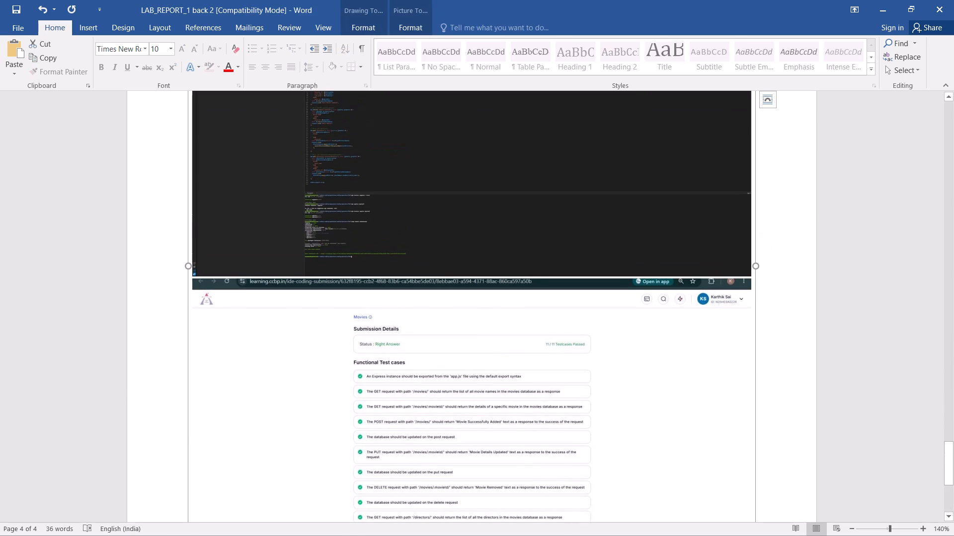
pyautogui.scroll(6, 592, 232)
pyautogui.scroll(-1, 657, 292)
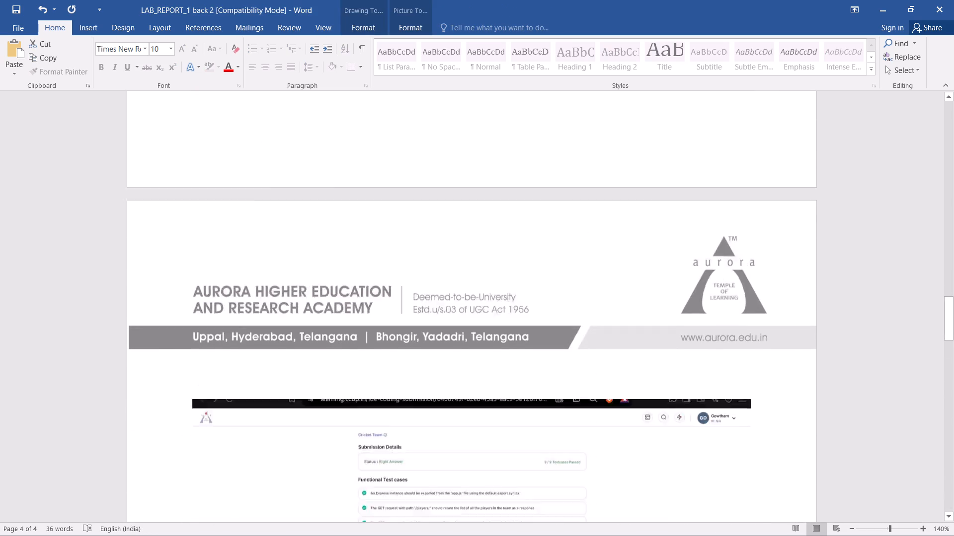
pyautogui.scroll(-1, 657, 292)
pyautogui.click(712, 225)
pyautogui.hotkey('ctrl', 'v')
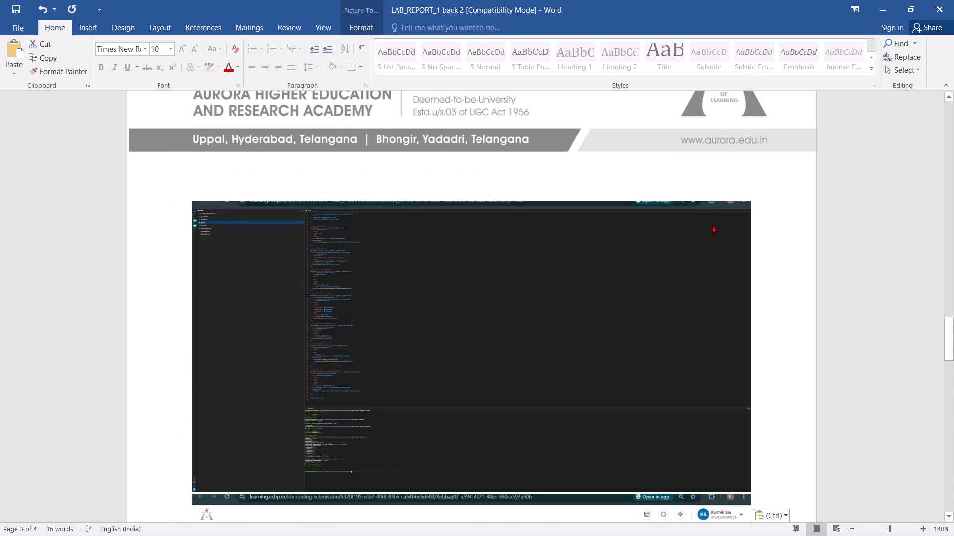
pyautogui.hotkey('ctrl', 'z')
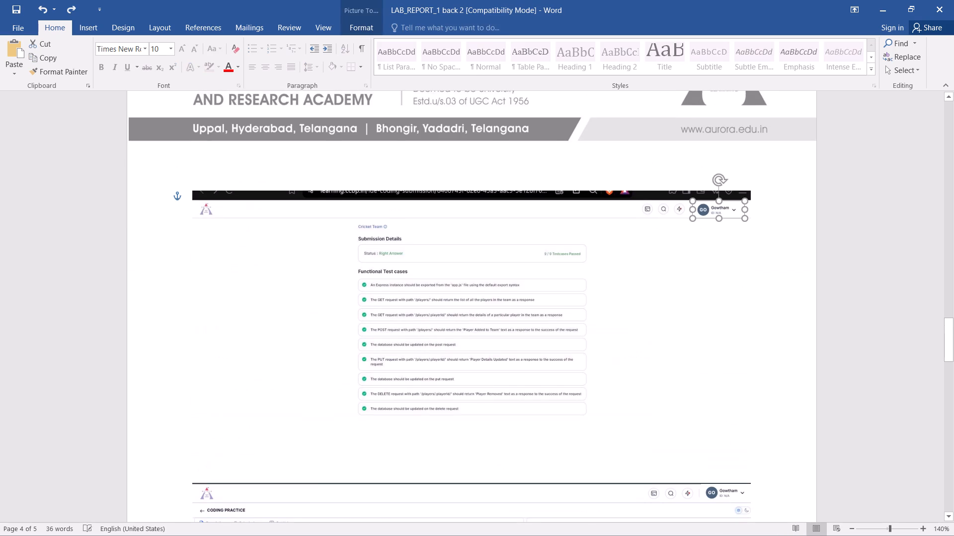
# Copy the account badge to page 4, align the copy over the account name in the Movies submission details screenshot's header, and deselect it.
pyautogui.hotkey('ctrl', 'c')
pyautogui.scroll(-7, 712, 225)
pyautogui.scroll(1, 712, 225)
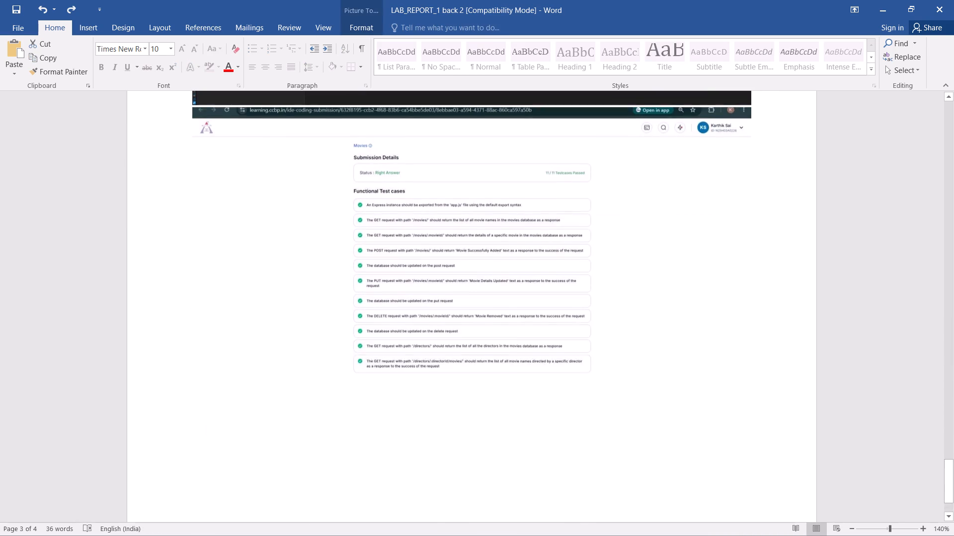
pyautogui.click(667, 241)
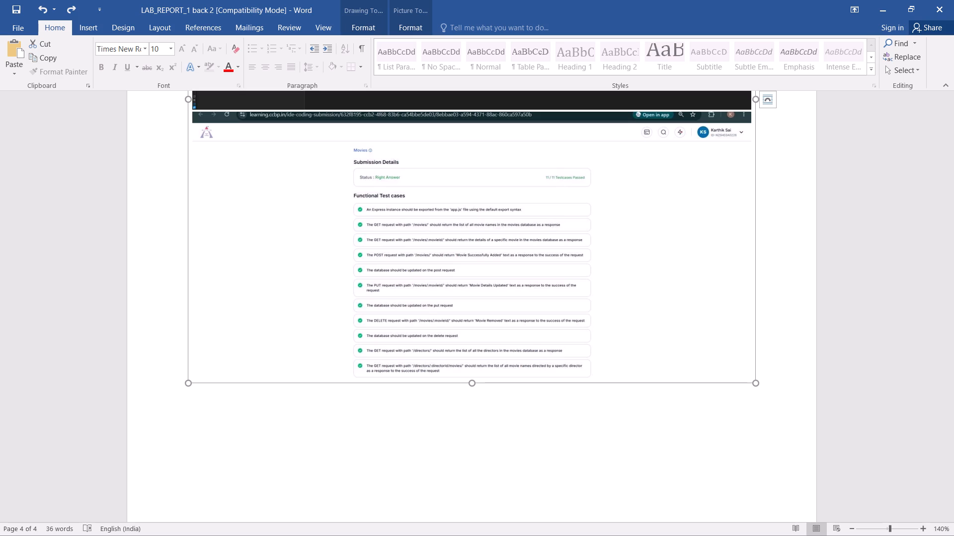
pyautogui.scroll(1, 685, 184)
pyautogui.hotkey('ctrl', 'v')
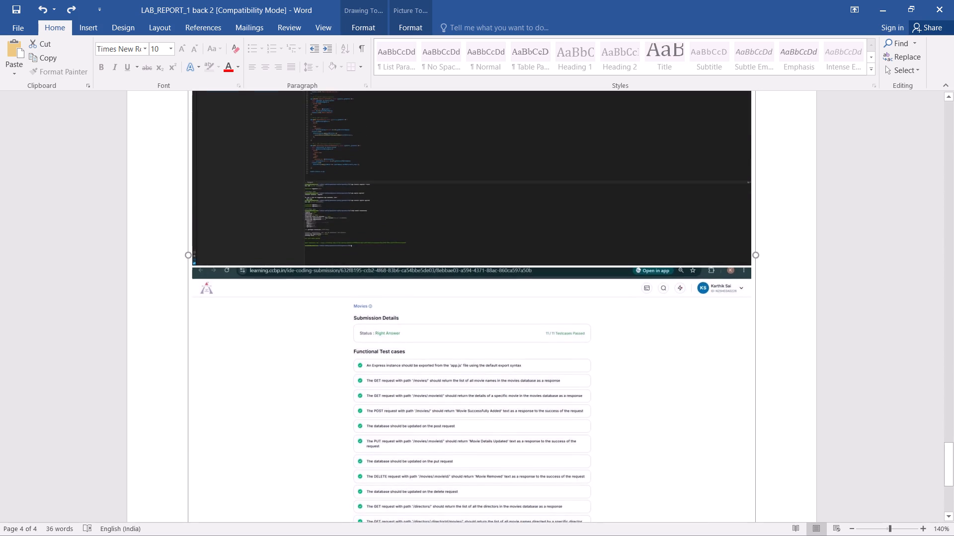
pyautogui.moveTo(201, 208); pyautogui.dragTo(516, 458)
pyautogui.scroll(-1, 516, 458)
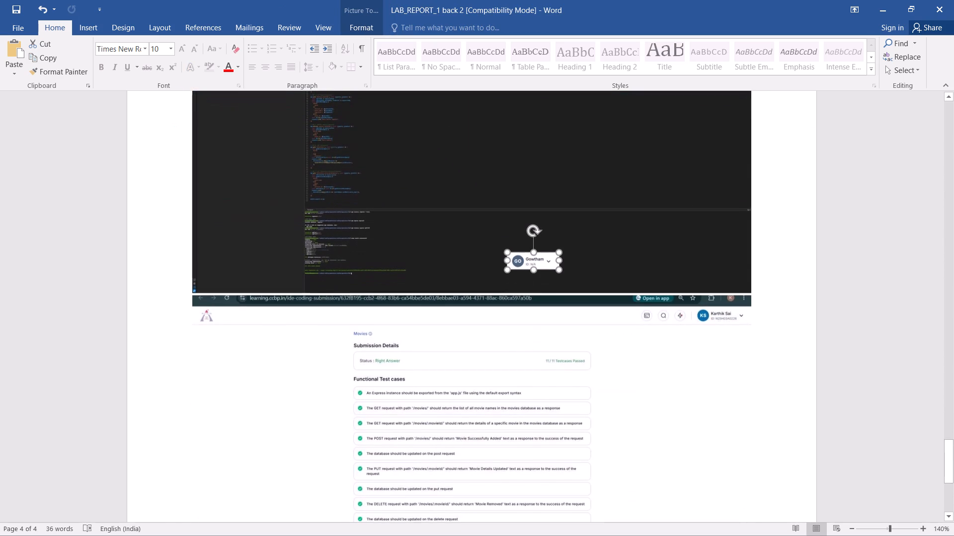
pyautogui.moveTo(513, 261); pyautogui.dragTo(710, 318)
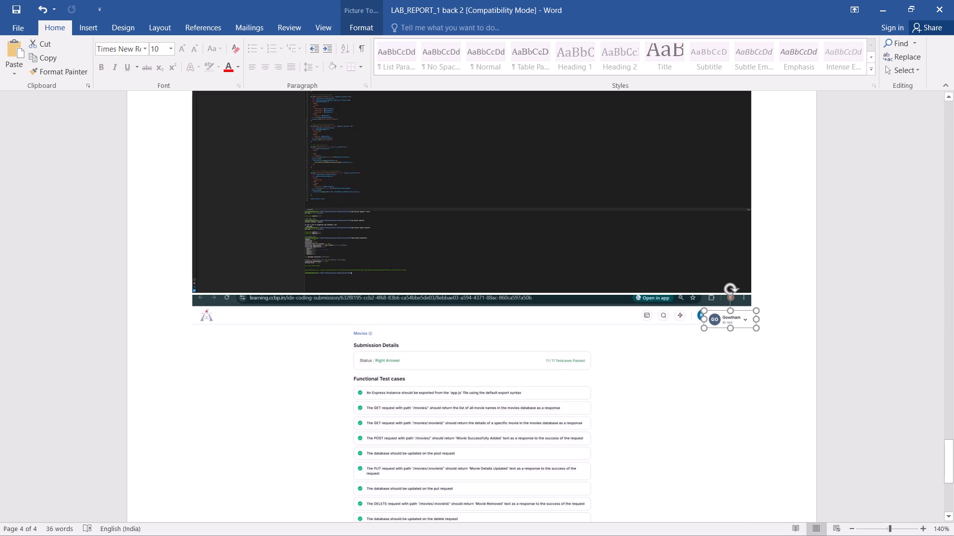
pyautogui.moveTo(710, 318); pyautogui.dragTo(699, 316)
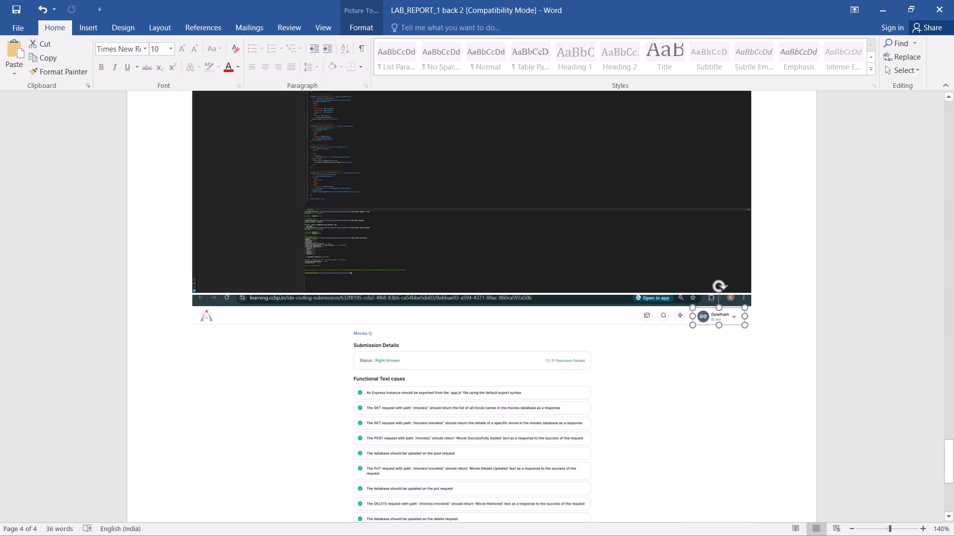
pyautogui.moveTo(699, 316); pyautogui.dragTo(704, 316)
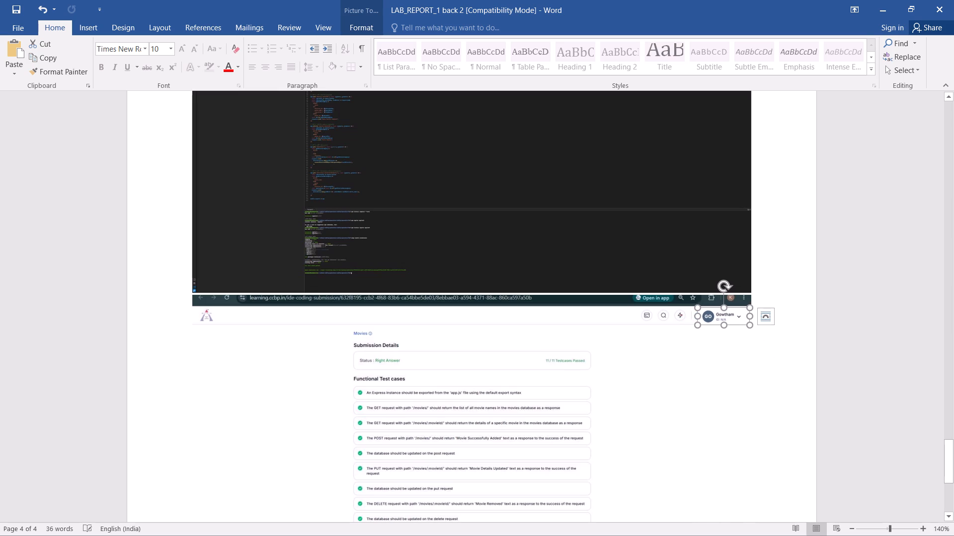
pyautogui.click(775, 350)
# Return to the start of the lab report and save the document.
pyautogui.scroll(-7, 775, 350)
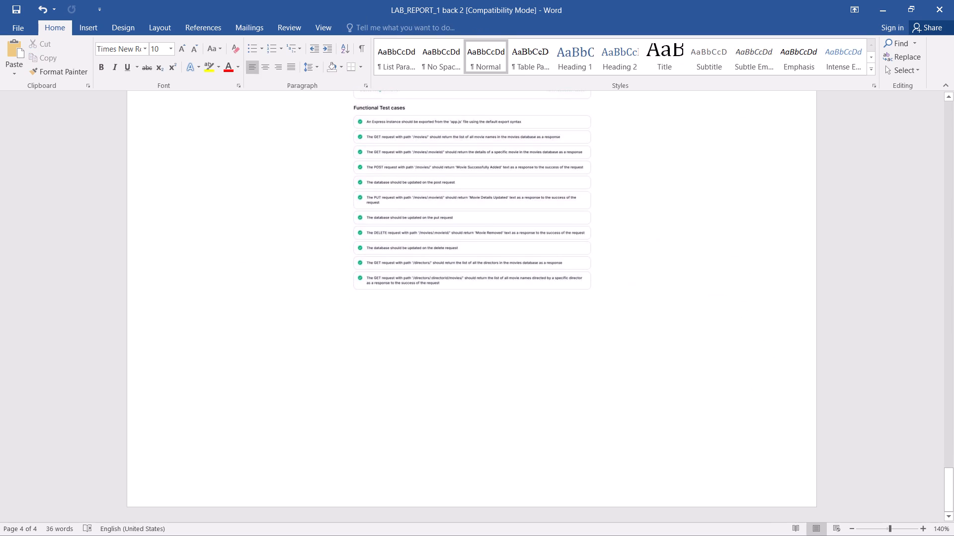
pyautogui.scroll(20, 775, 350)
pyautogui.scroll(20, 775, 350)
pyautogui.scroll(20, 775, 350)
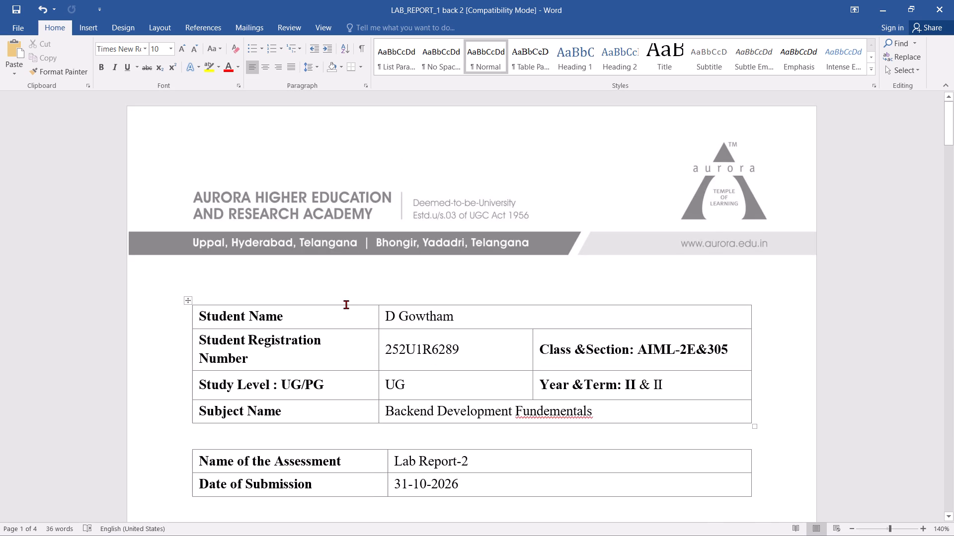
pyautogui.click(13, 15)
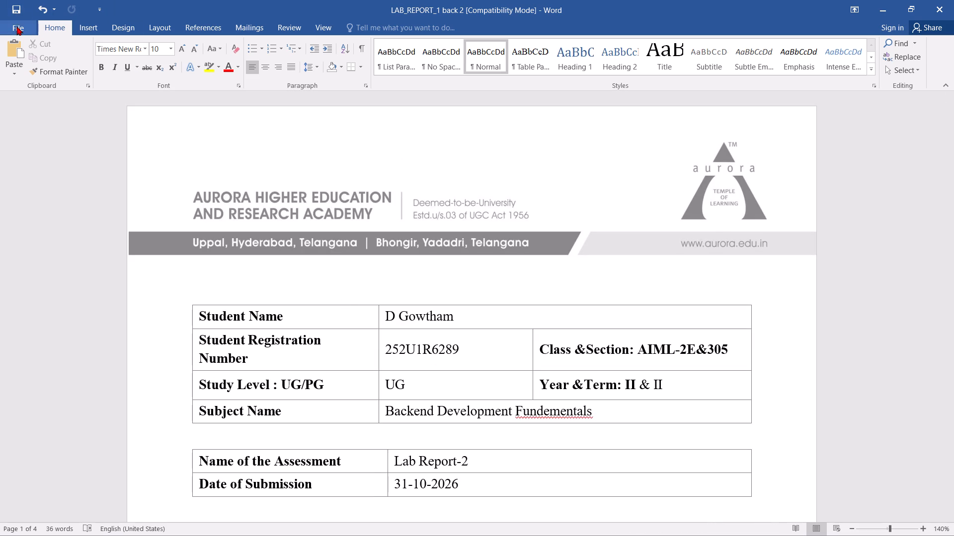
# Start saving a copy of the lab report with PDF as the file type.
pyautogui.click(16, 34)
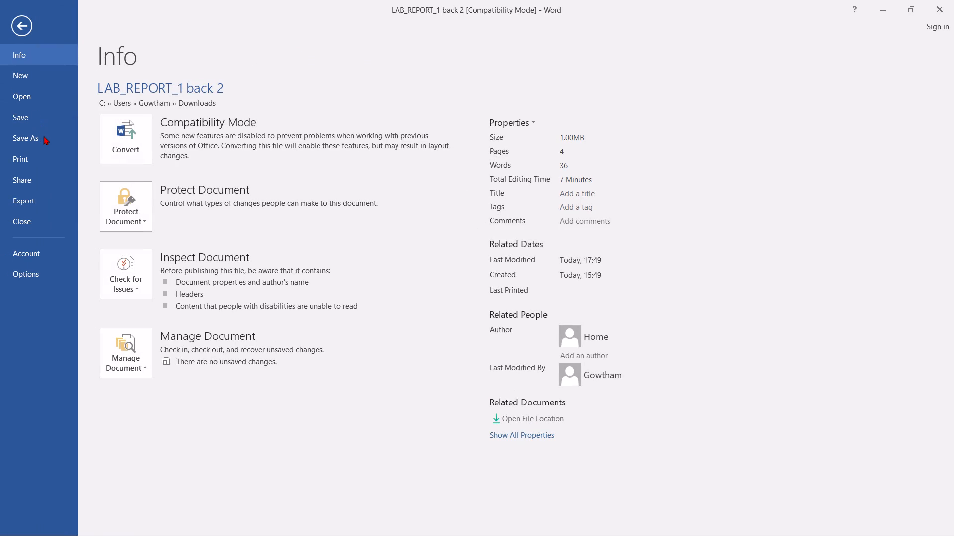
pyautogui.click(43, 136)
pyautogui.click(131, 195)
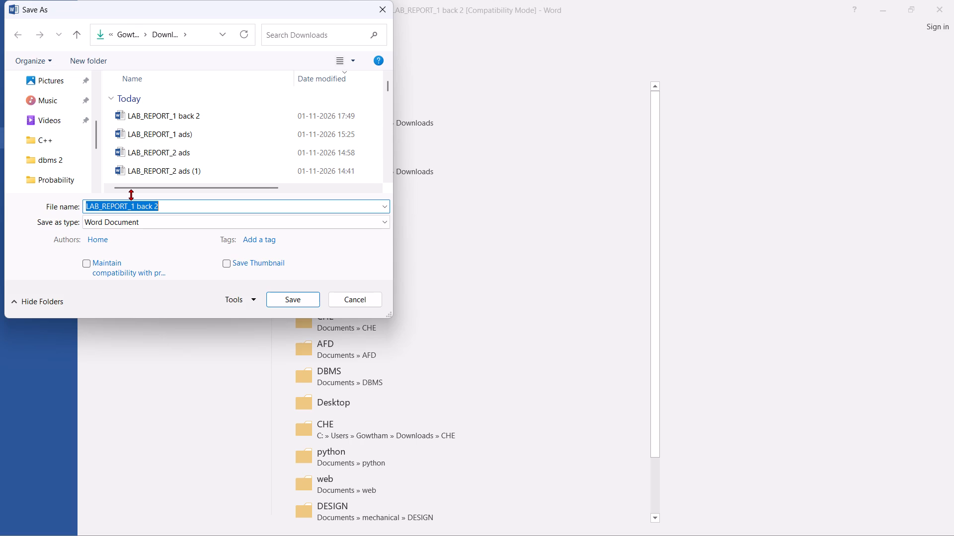
pyautogui.click(167, 231)
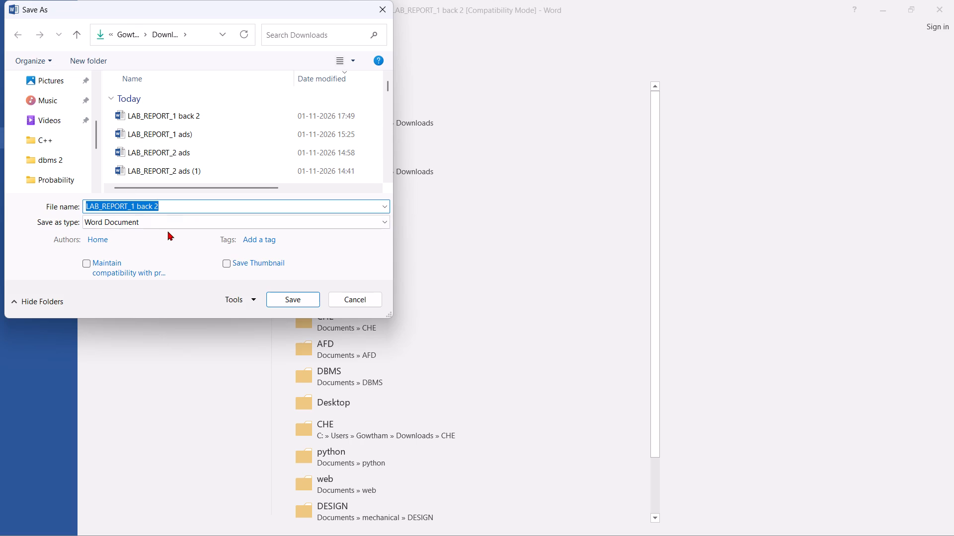
pyautogui.click(173, 225)
pyautogui.click(149, 295)
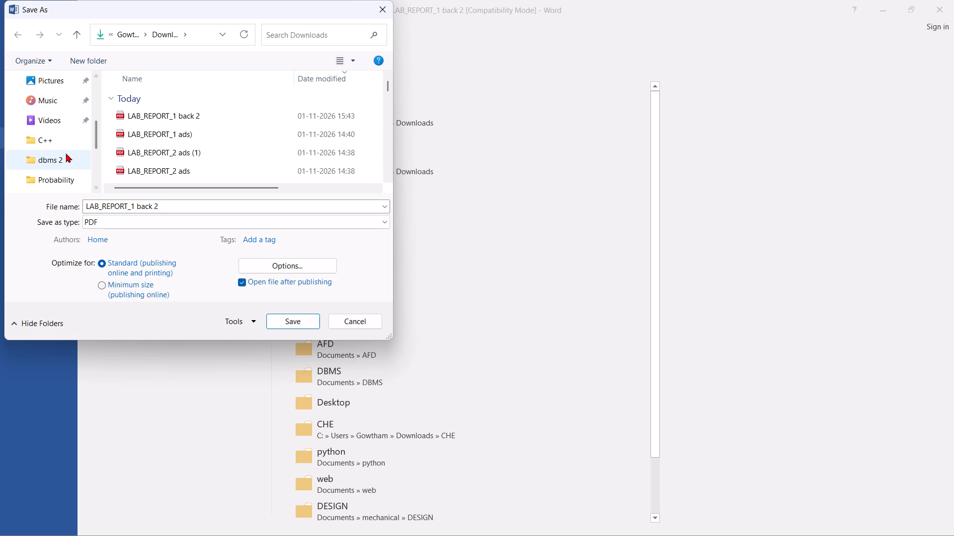
# Create a new folder in Downloads.
pyautogui.click(83, 59)
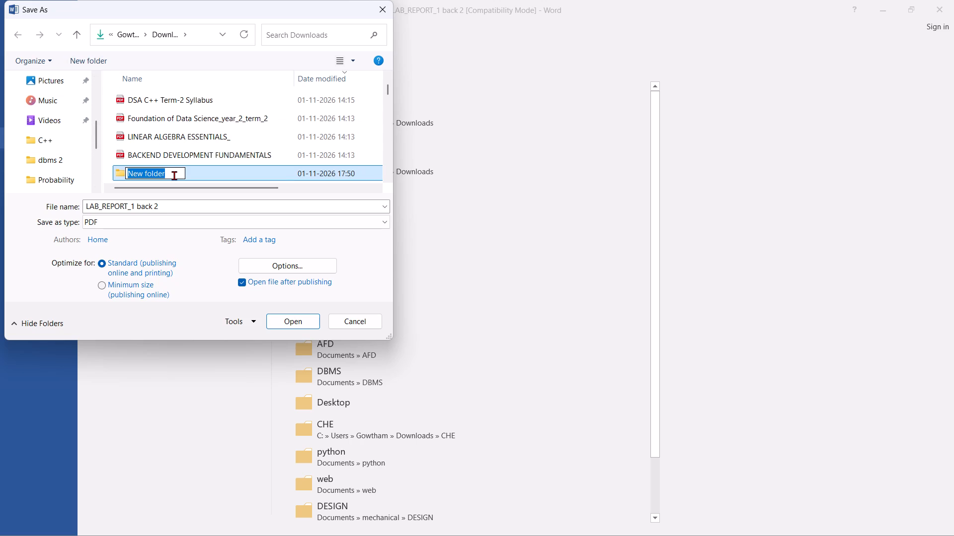
# Create a folder named Backend in Documents for the PDF copy.
pyautogui.scroll(1, 79, 144)
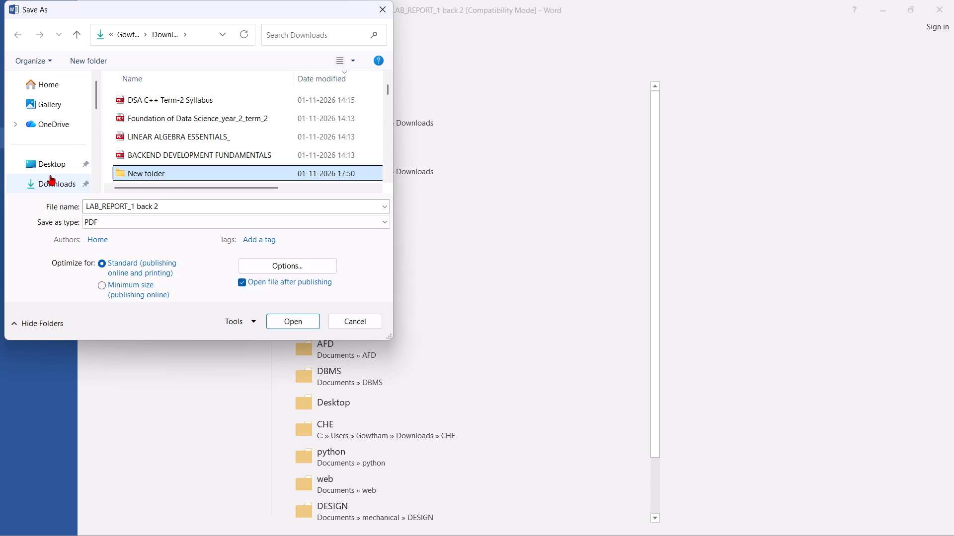
pyautogui.scroll(-1, 50, 175)
pyautogui.click(57, 141)
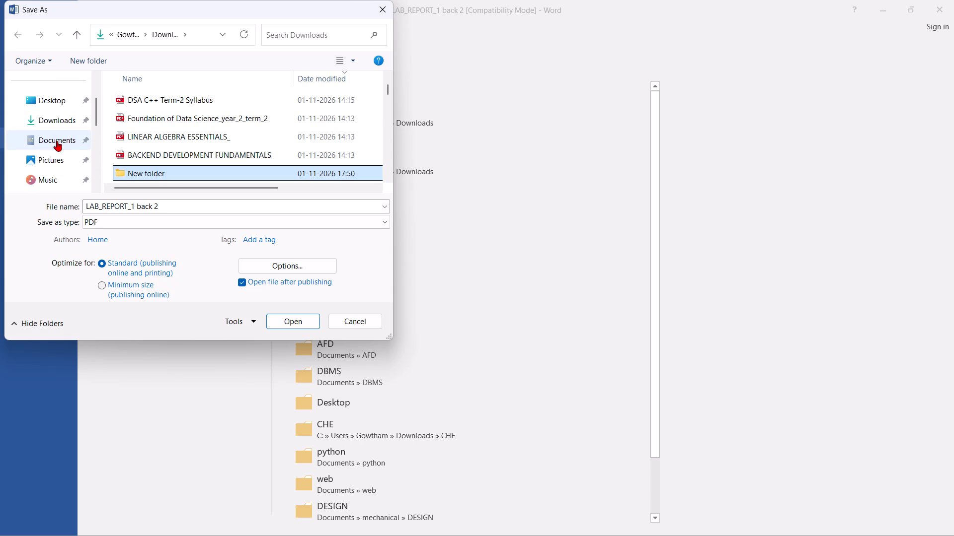
pyautogui.click(101, 58)
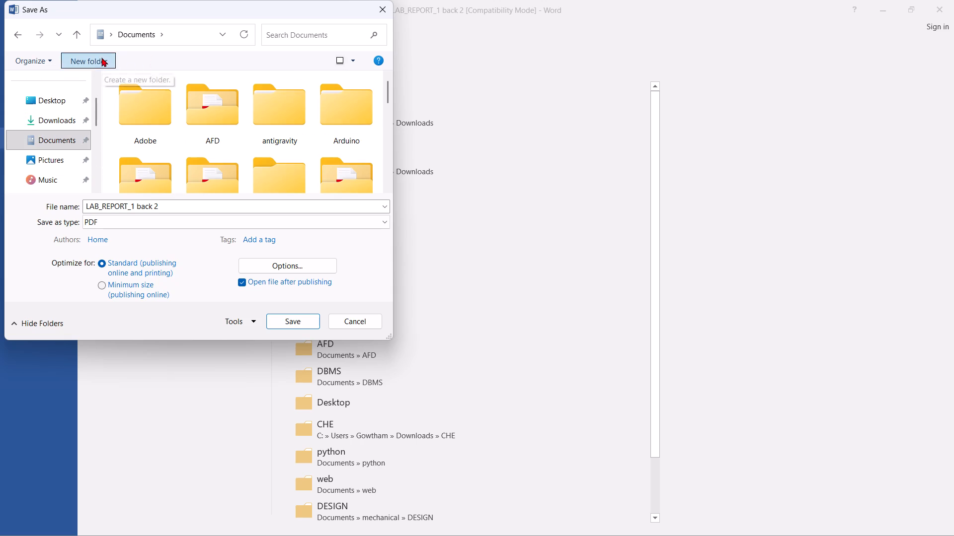
pyautogui.press('BackSpace')
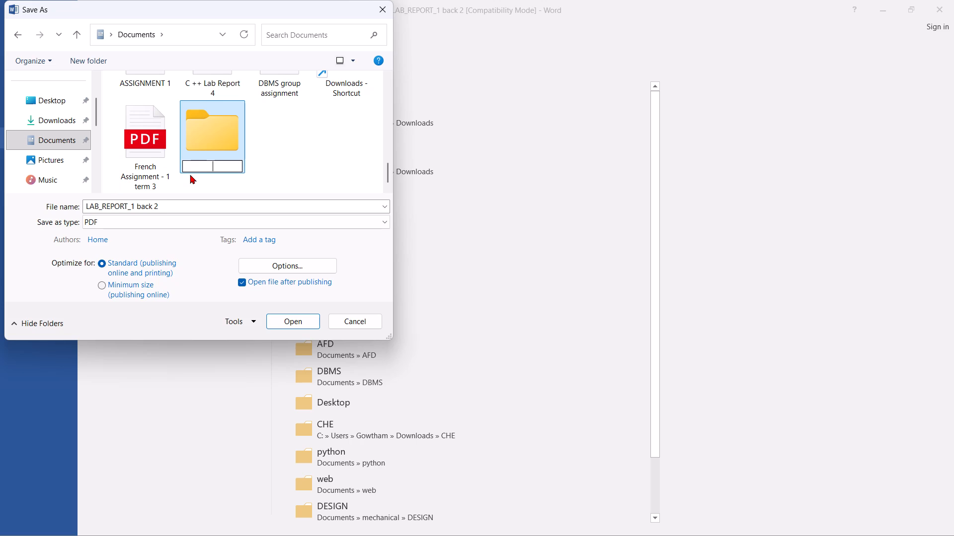
pyautogui.write('cakend')
pyautogui.press('BackSpace')
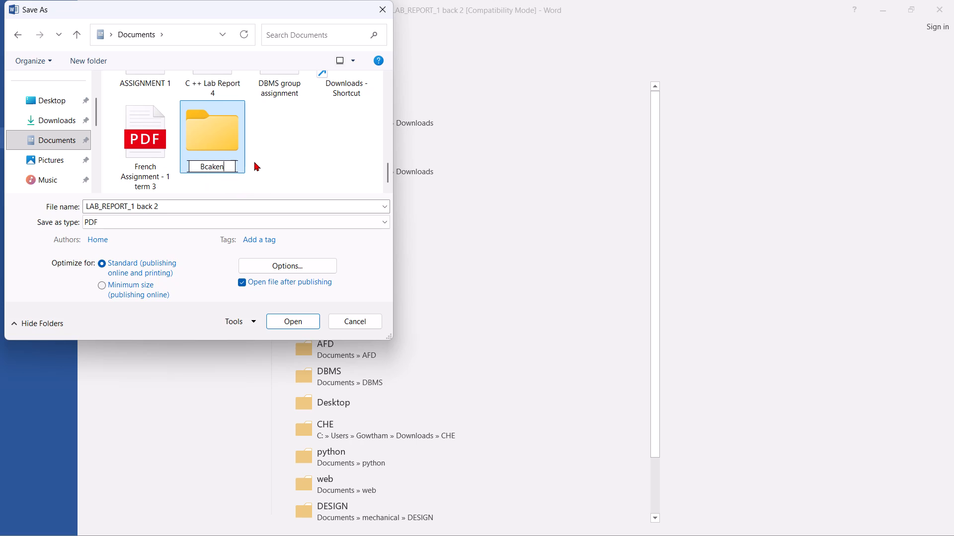
pyautogui.press('BackSpace')
pyautogui.press('BackSpace')
pyautogui.press('BackSpace')
pyautogui.press('BackSpace')
pyautogui.press('BackSpace')
pyautogui.write('ackend')
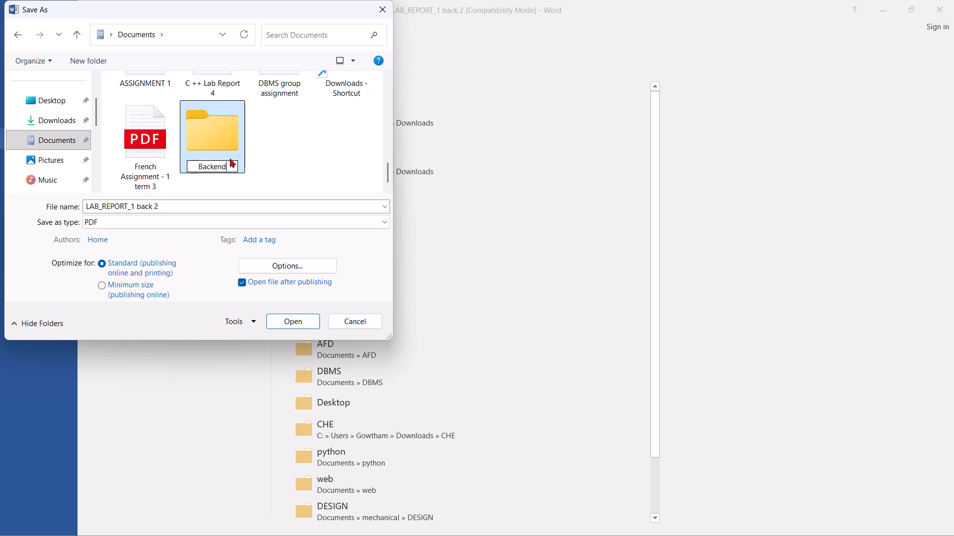
pyautogui.click(267, 157)
# Save the PDF copy in the Backend folder, keeping the file name LAB_REPORT_1 back 2.
pyautogui.doubleClick(218, 147)
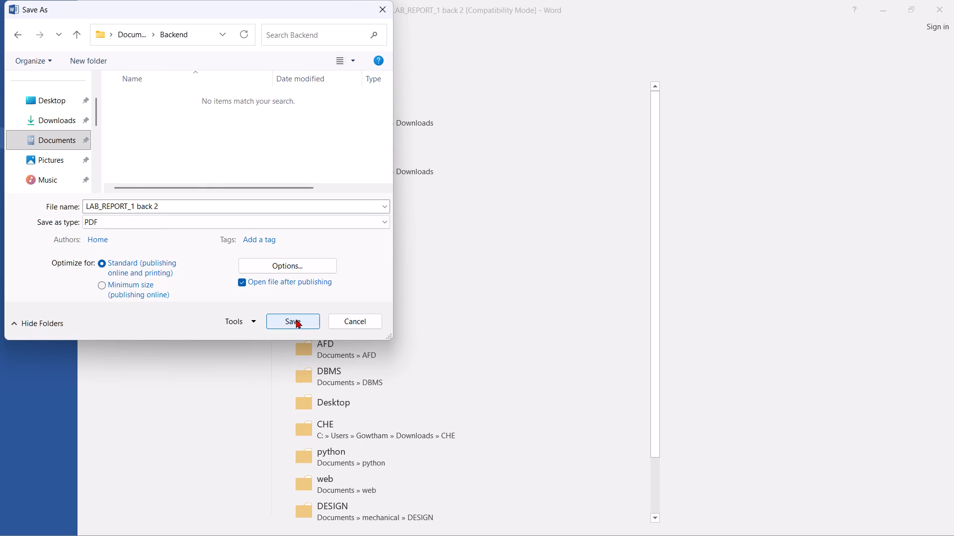
pyautogui.click(296, 319)
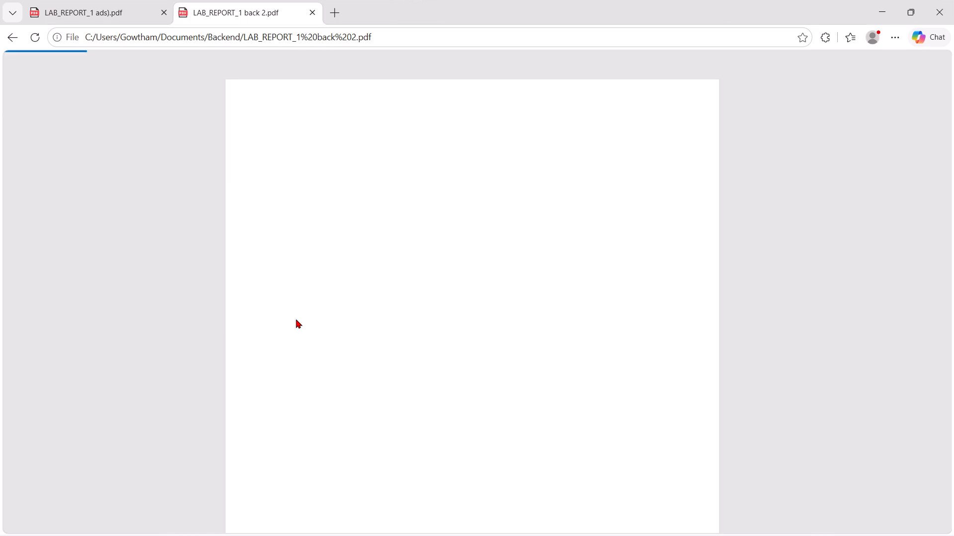
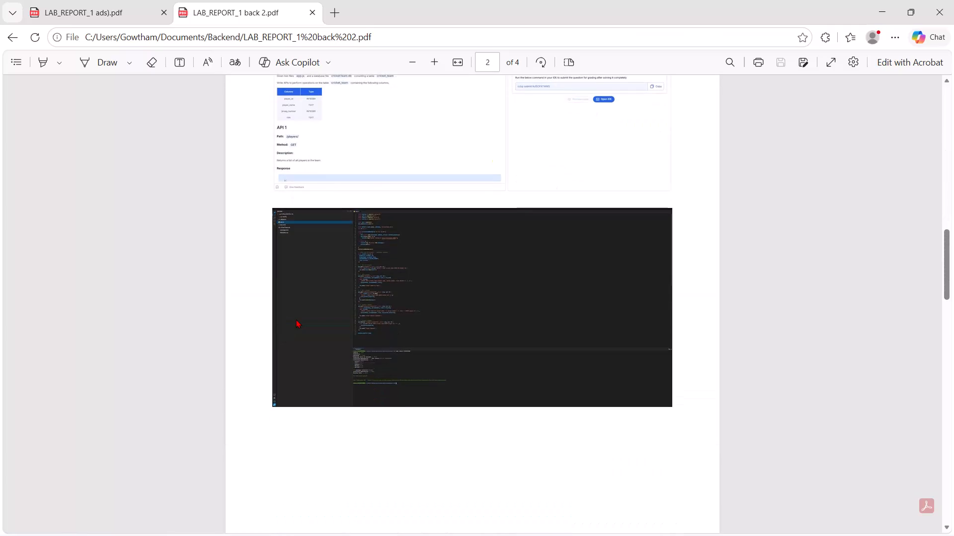
# Review the pages of the saved LAB_REPORT_1 back 2 PDF, from the code screenshots back to the student details table.
pyautogui.scroll(2, 296, 319)
pyautogui.scroll(-12, 296, 319)
pyautogui.scroll(5, 296, 319)
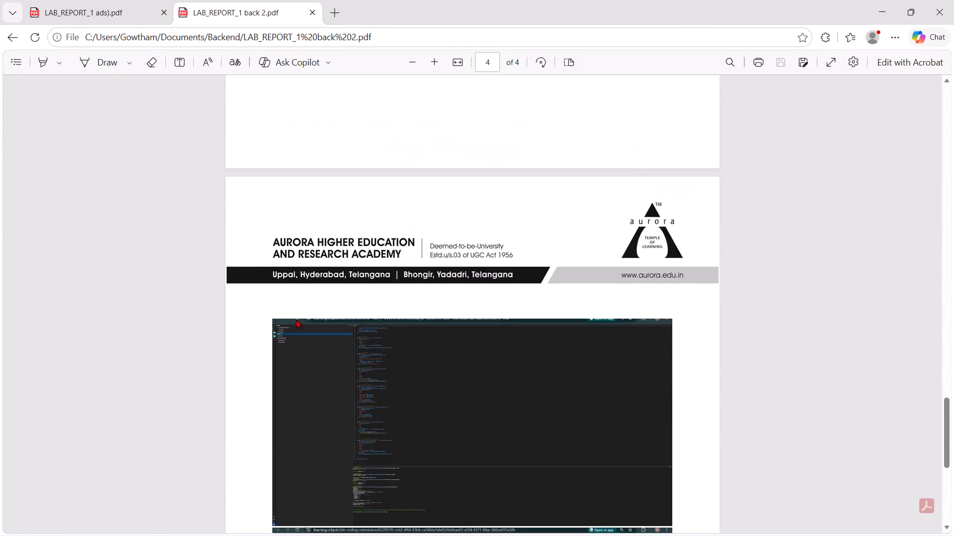
pyautogui.scroll(4, 296, 319)
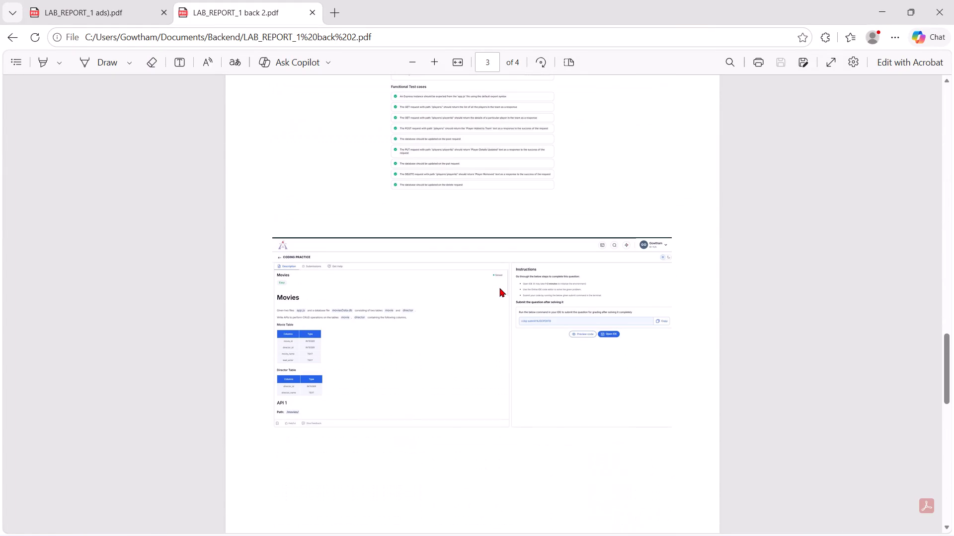
pyautogui.click(499, 288)
pyautogui.scroll(13, 276, 217)
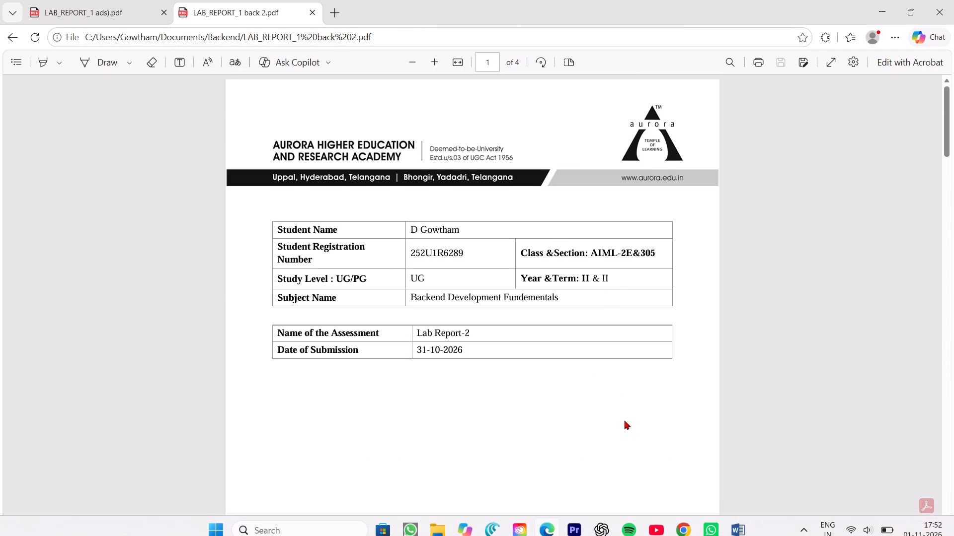
# Switch to the Aurora University site in Chrome and open the Backend Development Fundamentals assessments instead of Foundations of Data Science.
pyautogui.click(678, 519)
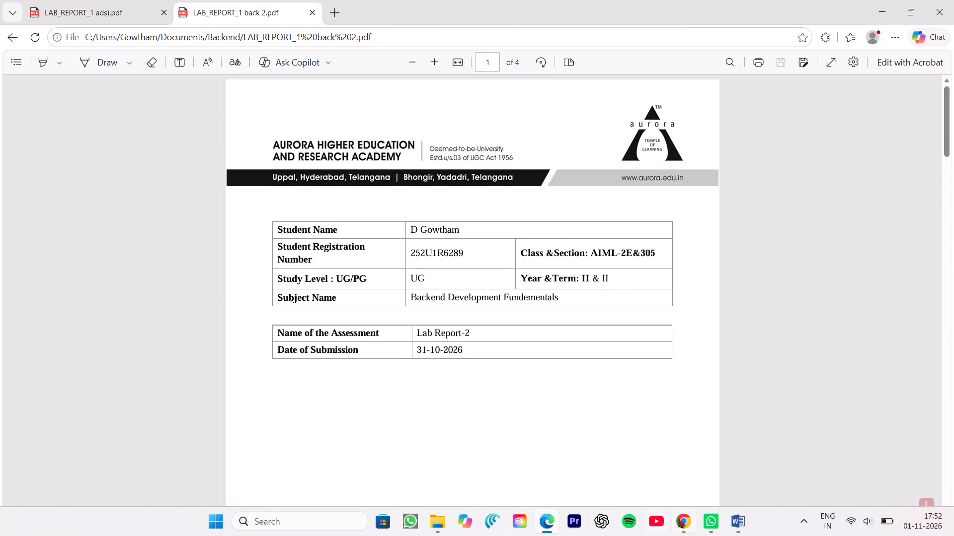
pyautogui.click(225, 0)
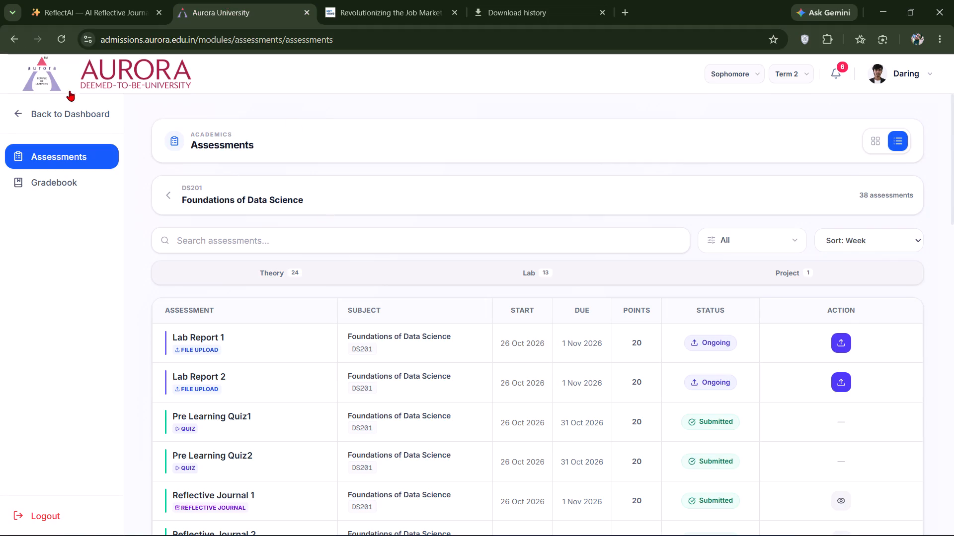
pyautogui.click(65, 42)
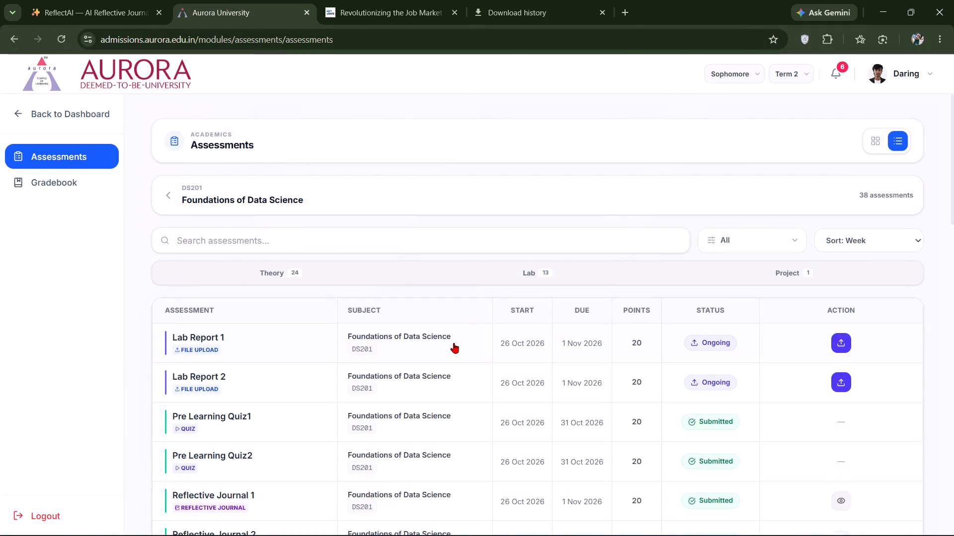
pyautogui.click(169, 197)
pyautogui.scroll(-7, 820, 406)
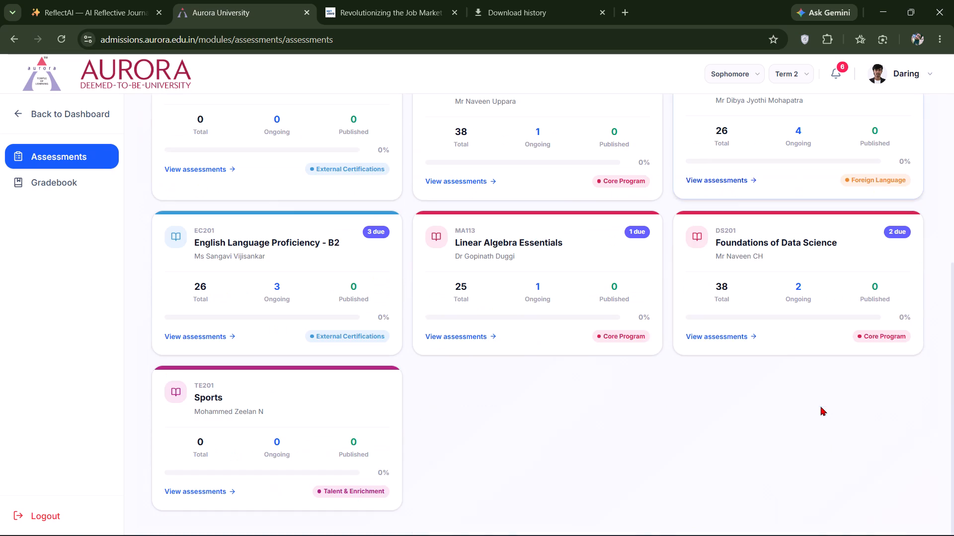
pyautogui.scroll(1, 379, 384)
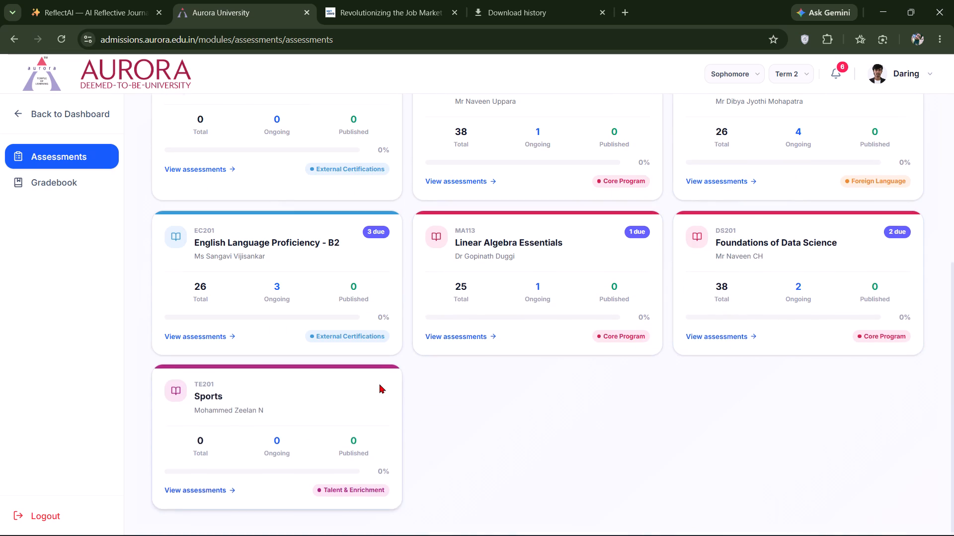
pyautogui.scroll(2, 379, 384)
pyautogui.click(483, 342)
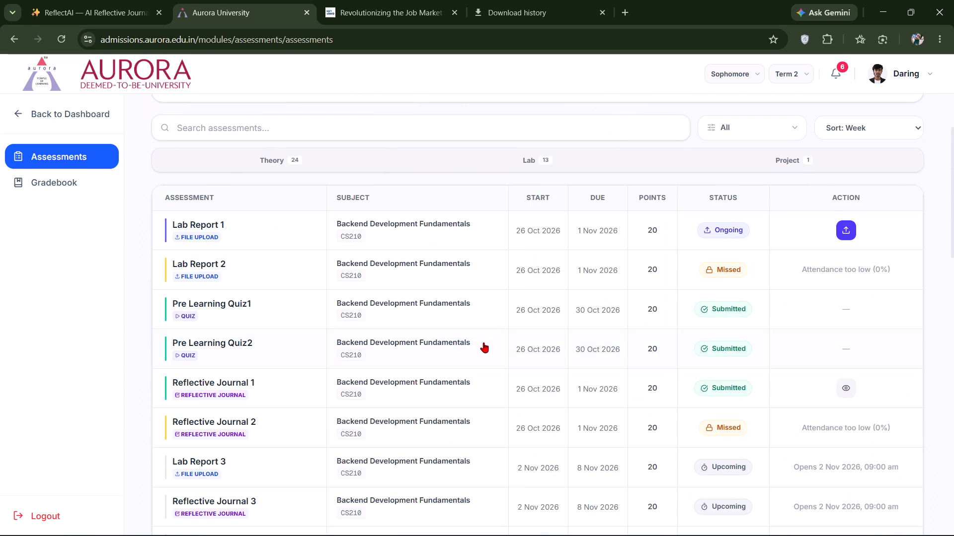
# Upload LAB_REPORT_1 back 2 from the Backend folder in Documents as the Lab Report 1 submission.
pyautogui.click(846, 234)
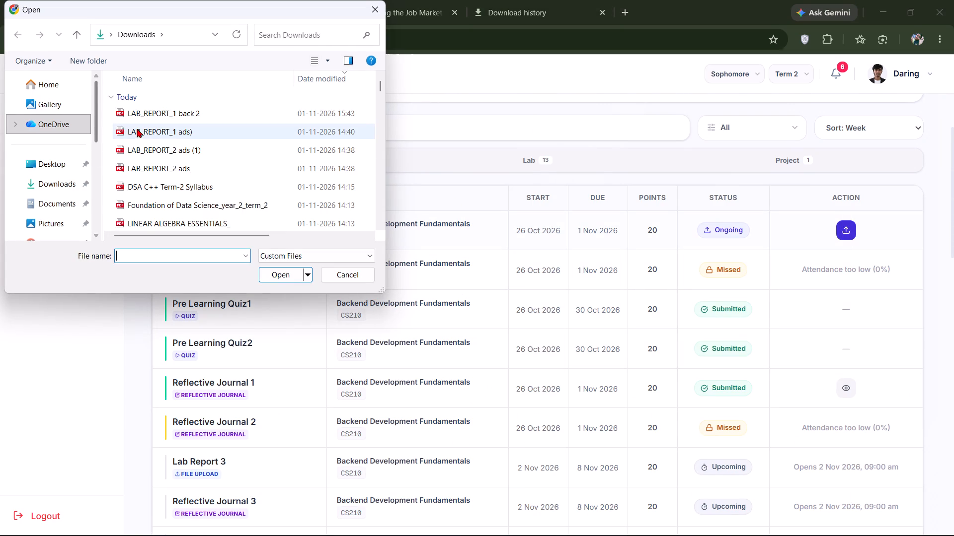
pyautogui.click(56, 202)
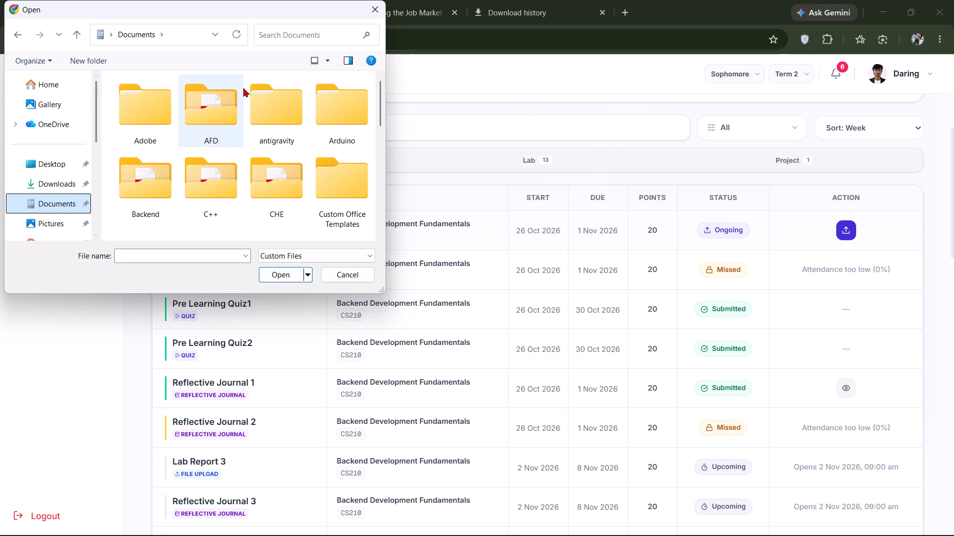
pyautogui.scroll(-6, 243, 88)
pyautogui.scroll(5, 231, 197)
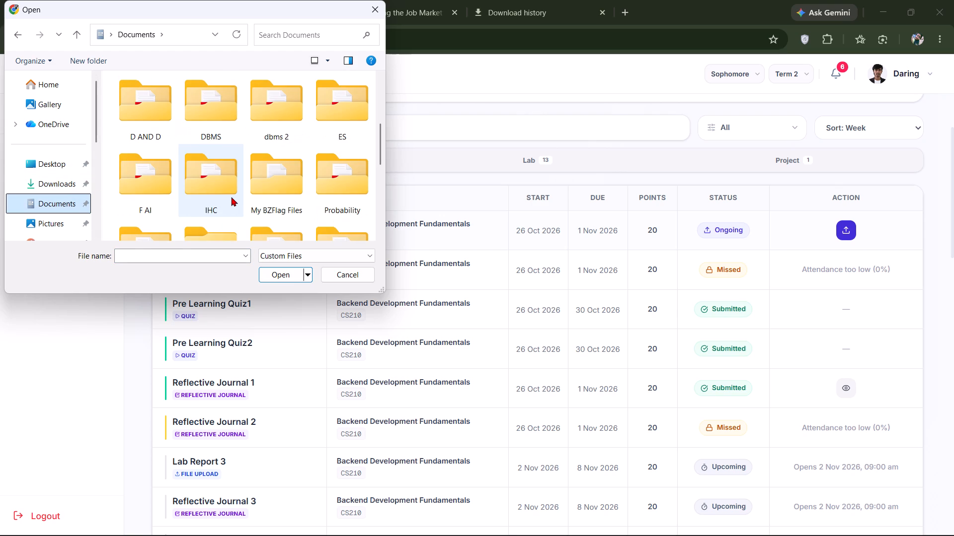
pyautogui.scroll(-2, 231, 197)
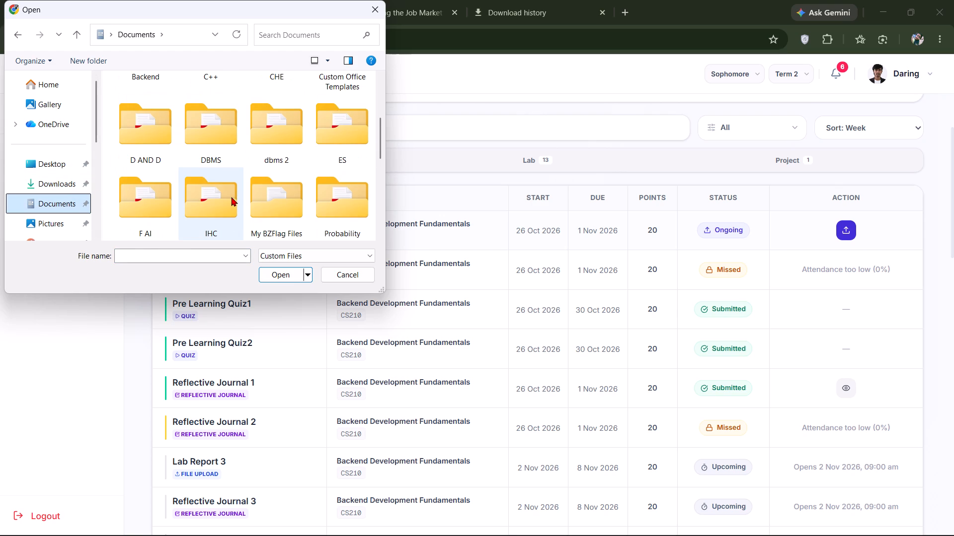
pyautogui.scroll(-2, 231, 197)
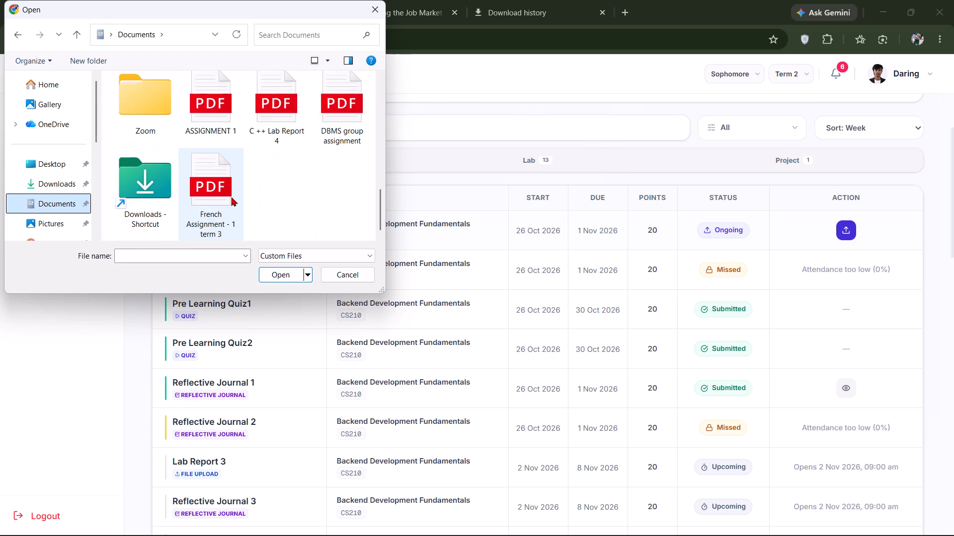
pyautogui.scroll(-1, 231, 197)
pyautogui.scroll(1, 107, 176)
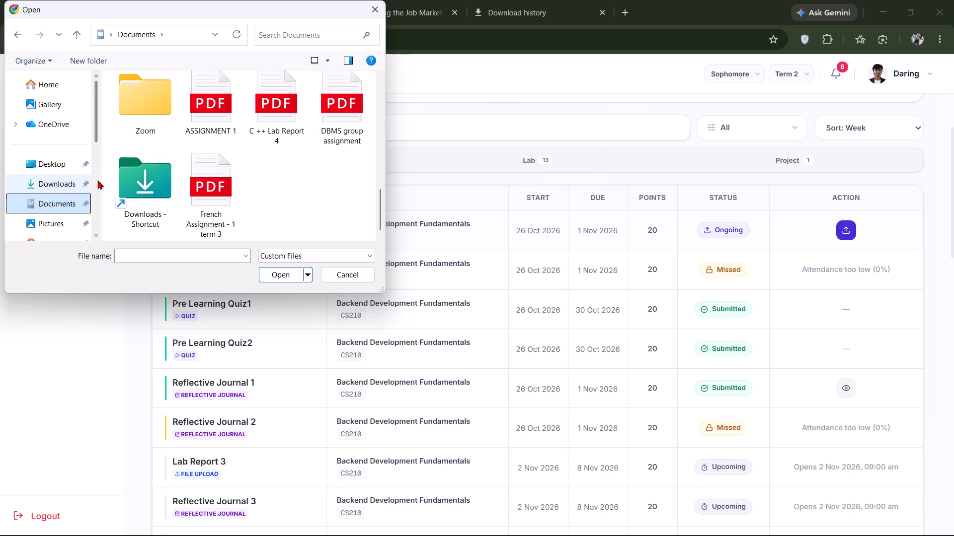
pyautogui.scroll(1, 187, 142)
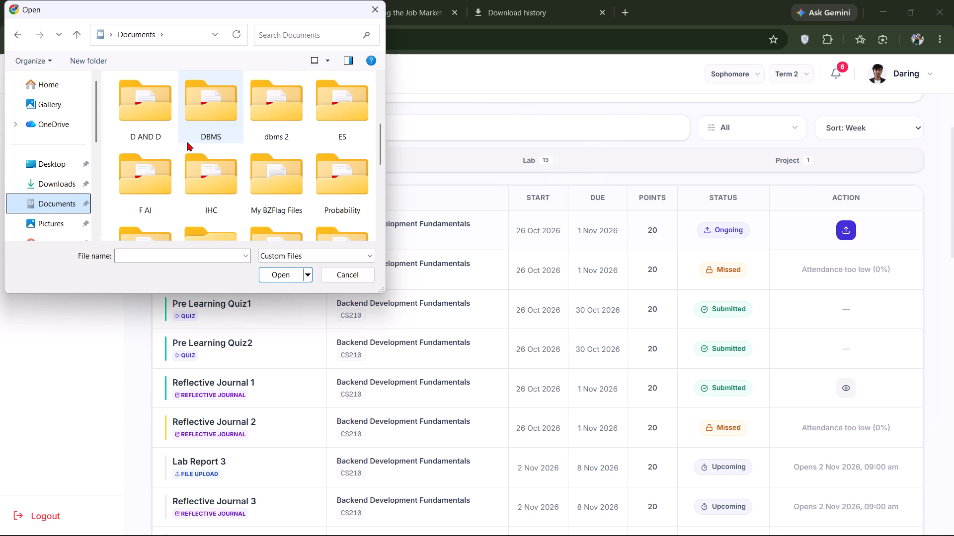
pyautogui.scroll(2, 187, 142)
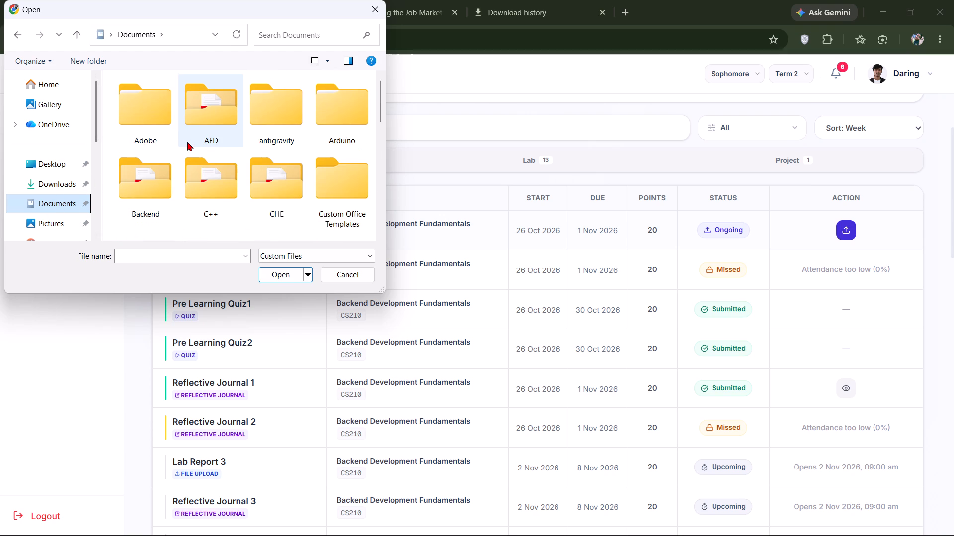
pyautogui.scroll(1, 187, 142)
pyautogui.scroll(-1, 187, 142)
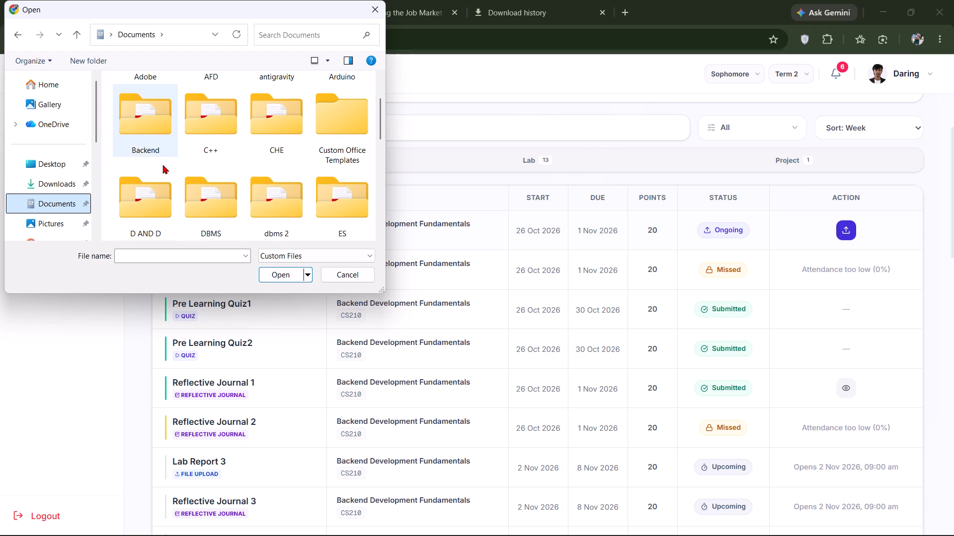
pyautogui.scroll(1, 162, 165)
pyautogui.doubleClick(144, 134)
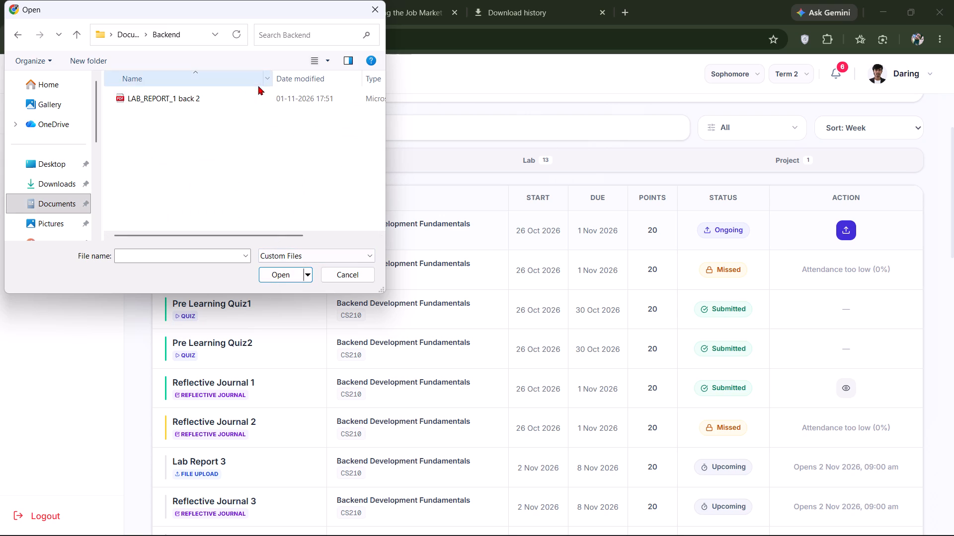
pyautogui.click(258, 102)
pyautogui.click(282, 276)
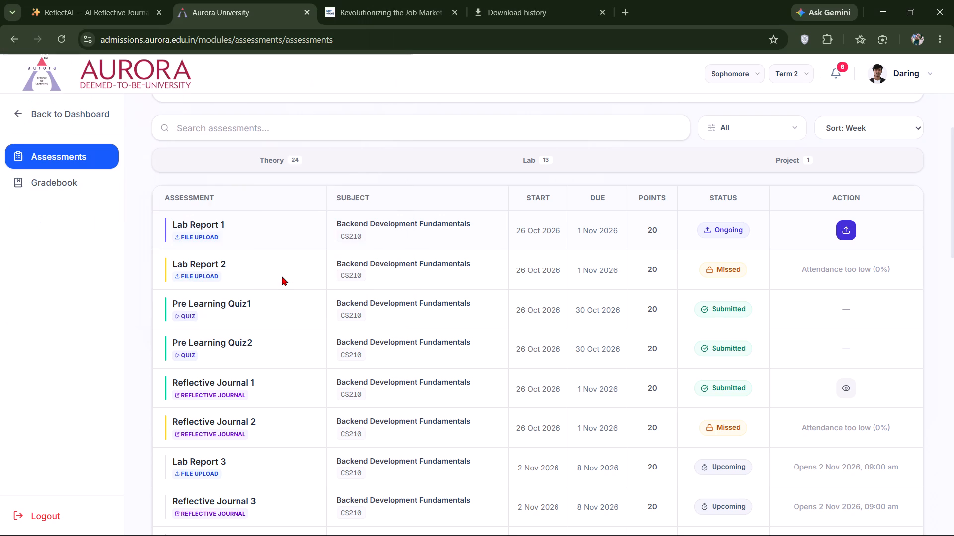
# Return from Backend Development Fundamentals to the overview of all course assessments.
pyautogui.scroll(2, 282, 276)
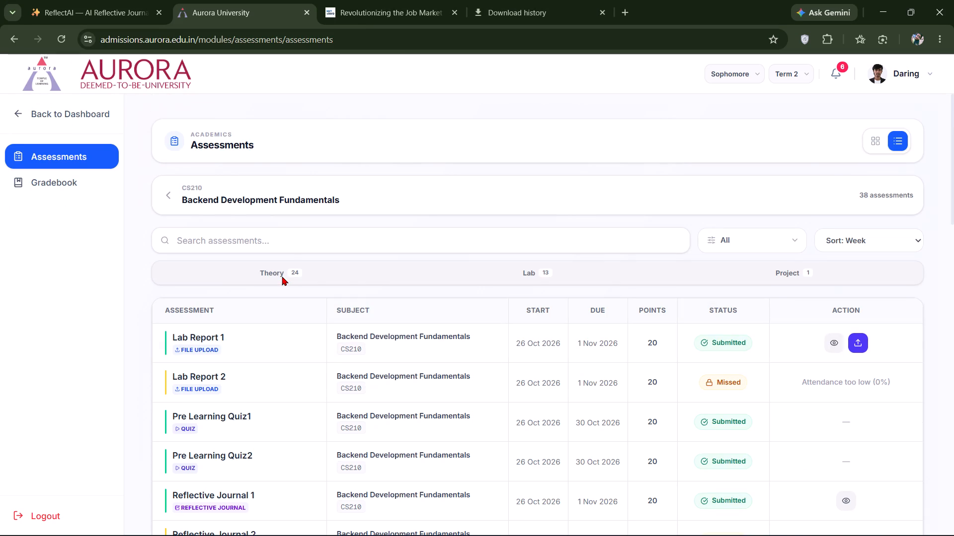
pyautogui.click(169, 192)
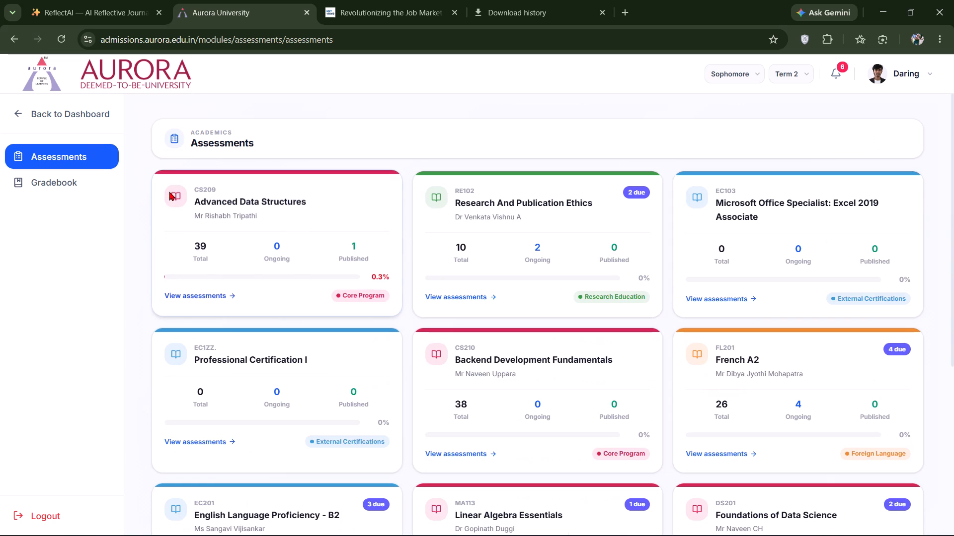
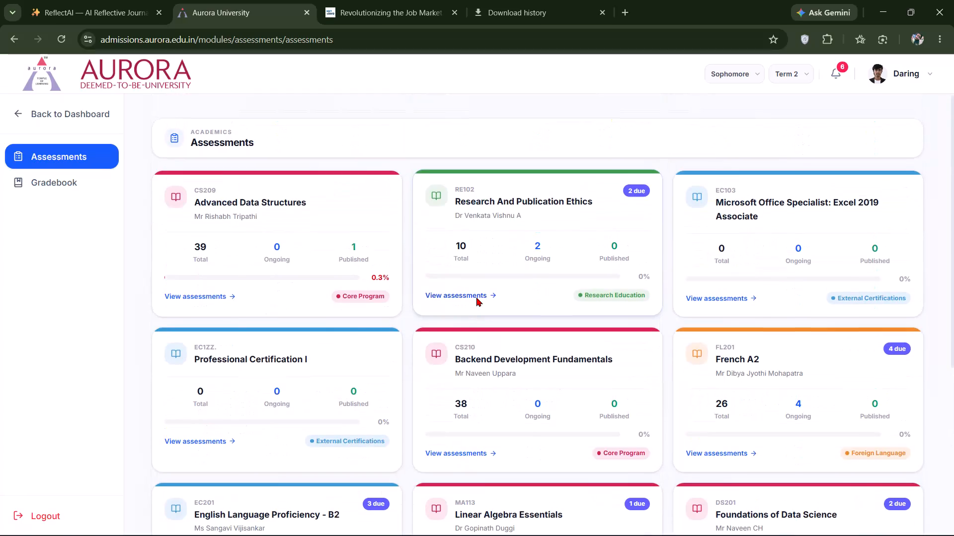
# Check the assessment lists of Research And Publication Ethics and French A2, returning to the course overview after each.
pyautogui.click(466, 303)
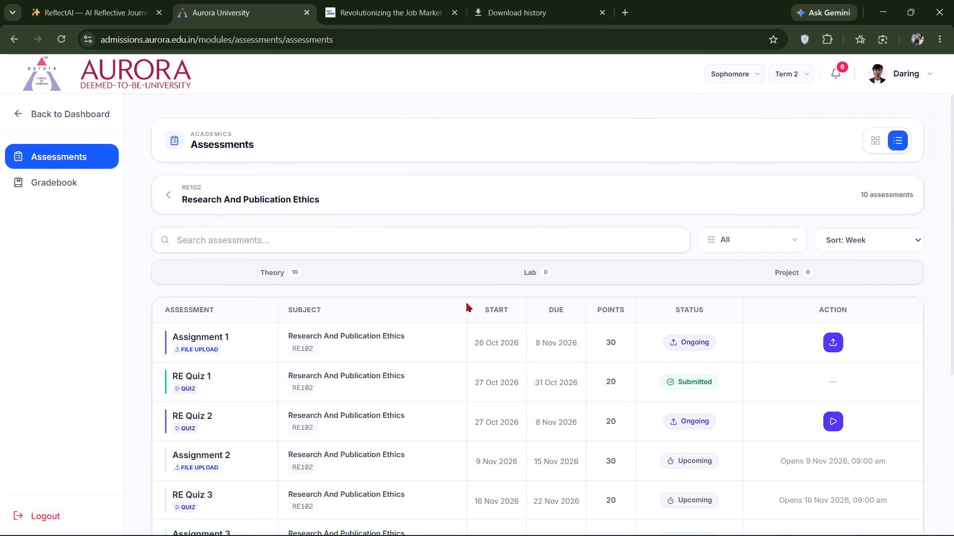
pyautogui.click(175, 199)
pyautogui.click(170, 196)
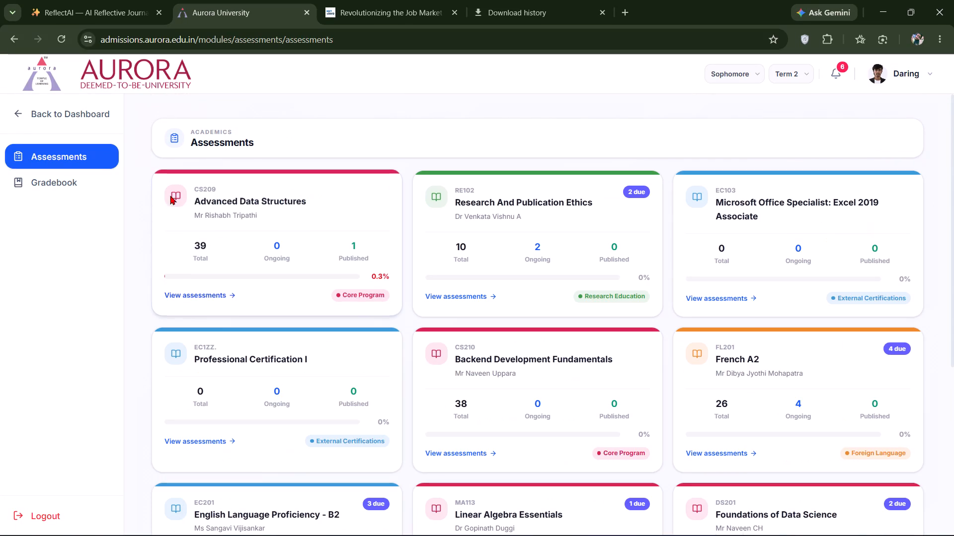
pyautogui.scroll(-3, 362, 300)
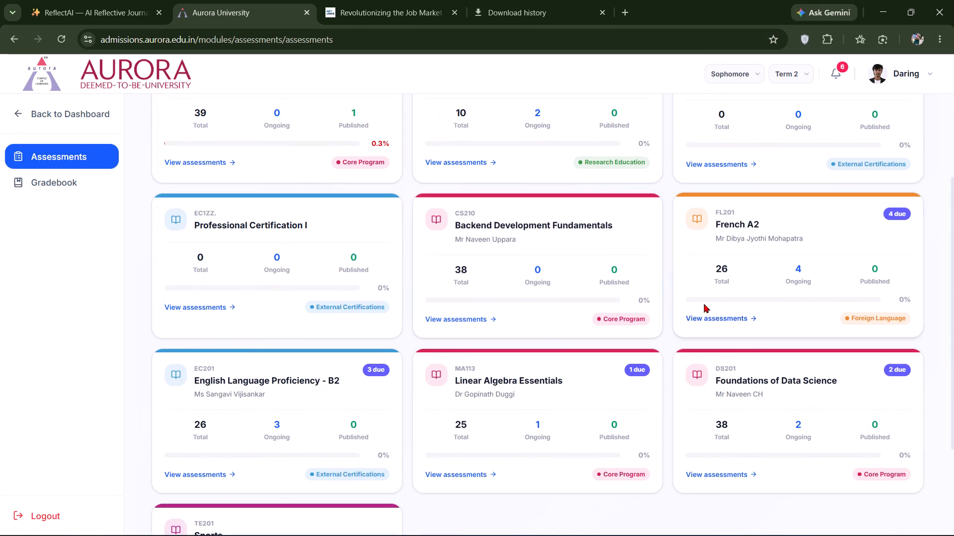
pyautogui.click(707, 317)
pyautogui.scroll(1, 284, 238)
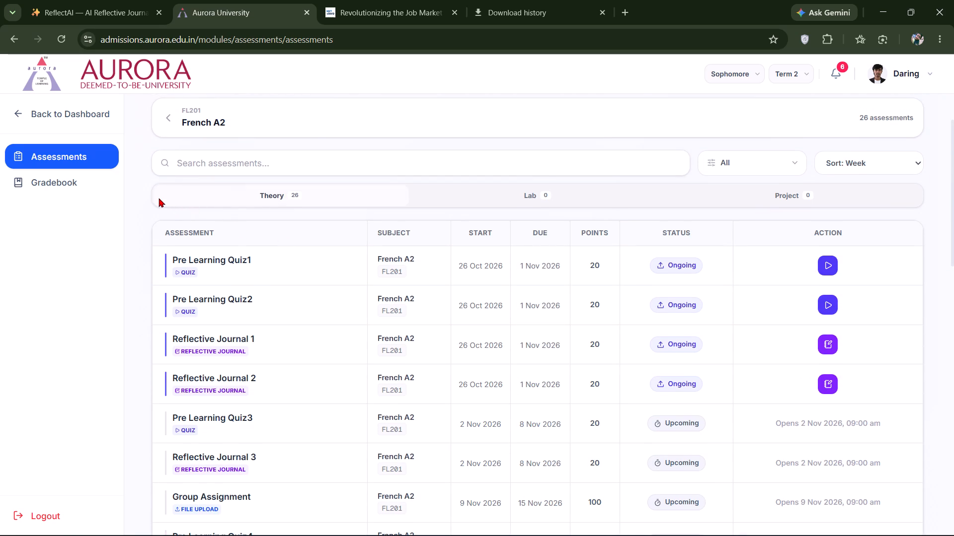
pyautogui.click(167, 114)
pyautogui.scroll(-4, 302, 279)
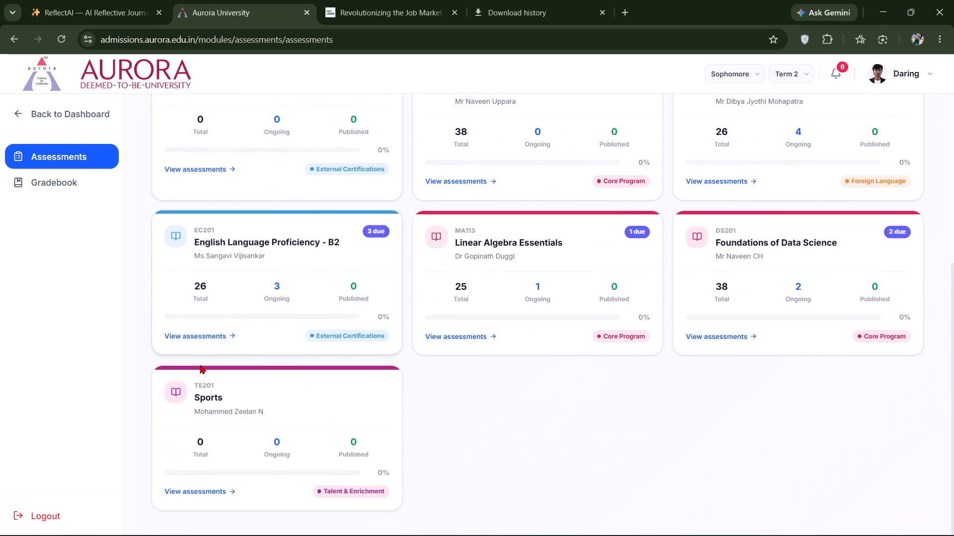
# Open the English Language Proficiency - B2 assessment list and review its entries.
pyautogui.click(203, 338)
pyautogui.scroll(1, 203, 338)
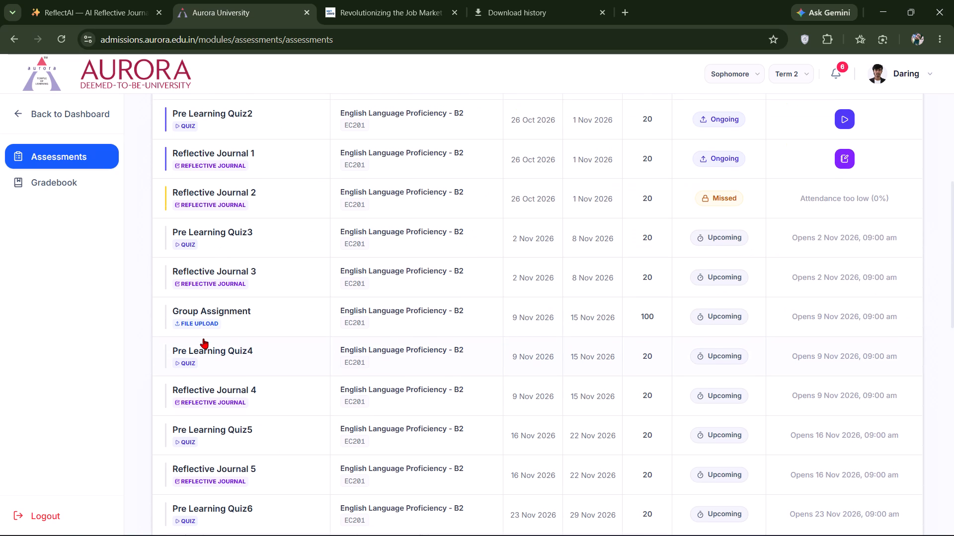
pyautogui.scroll(1, 203, 338)
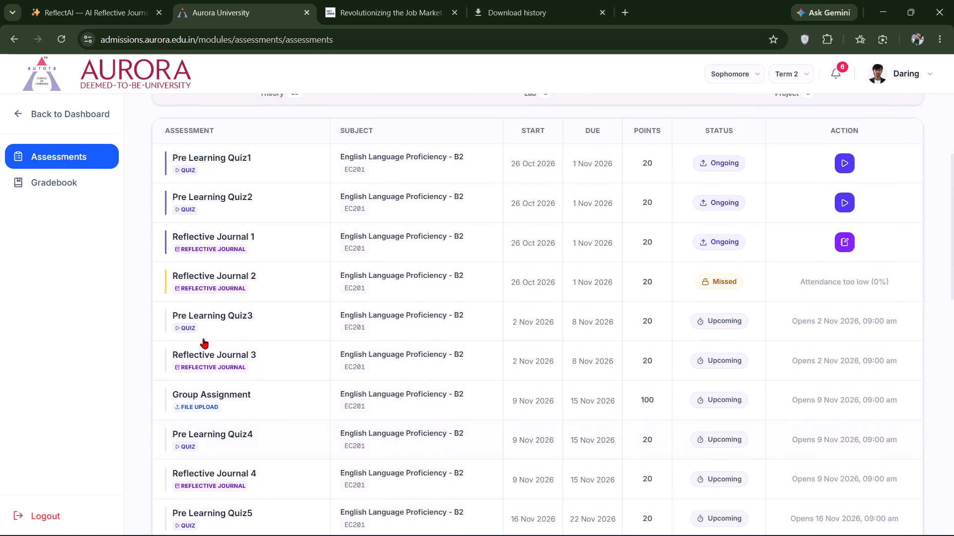
pyautogui.scroll(3, 203, 338)
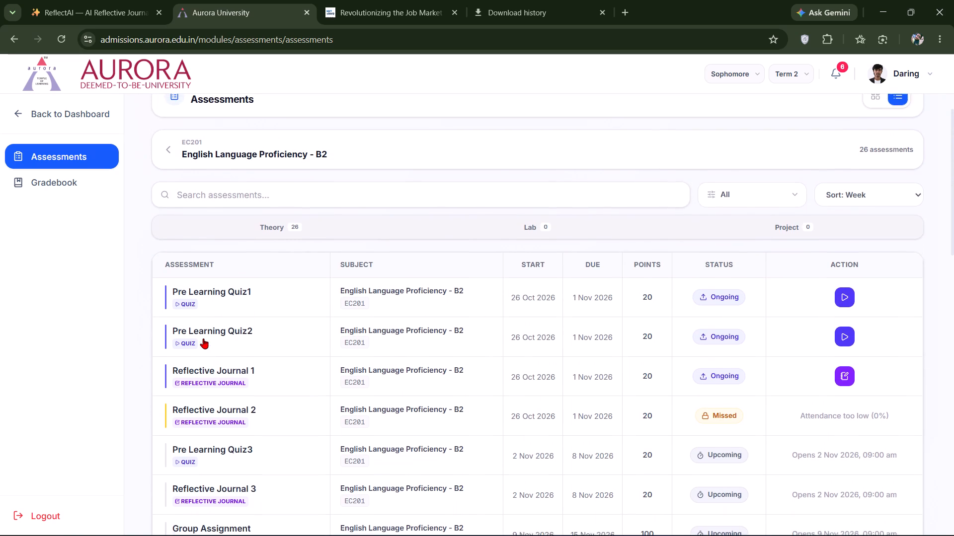
# View the introduction page of Pre Learning Quiz1 without starting it, and return to the course overview.
pyautogui.click(853, 299)
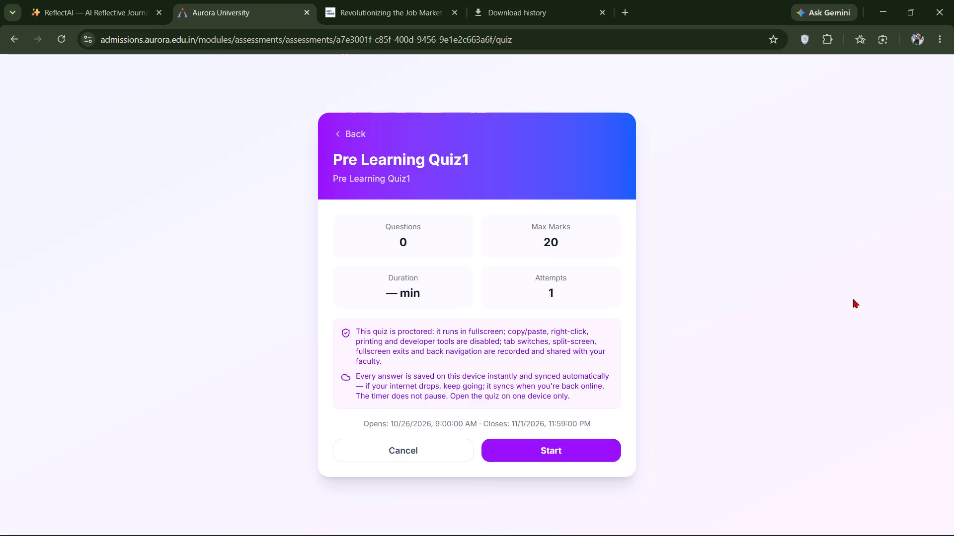
pyautogui.click(360, 136)
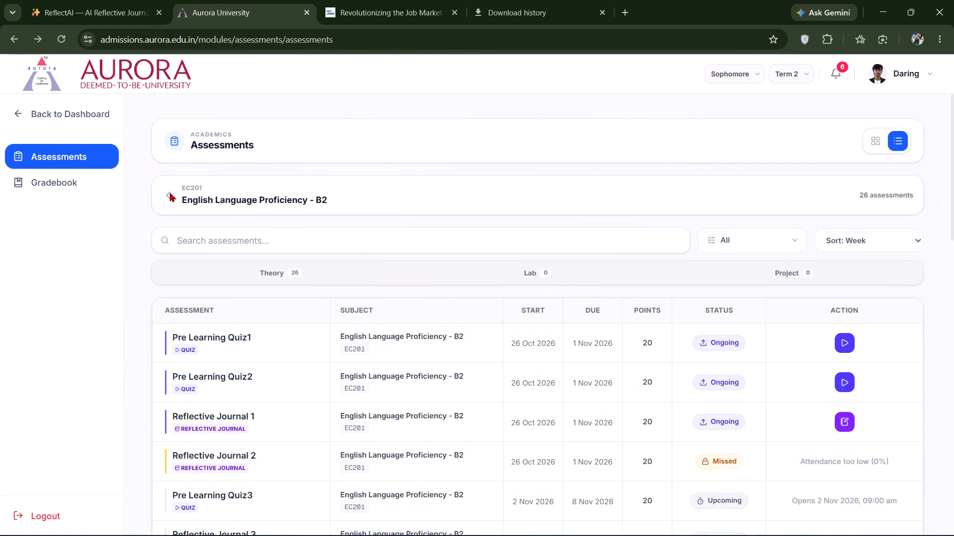